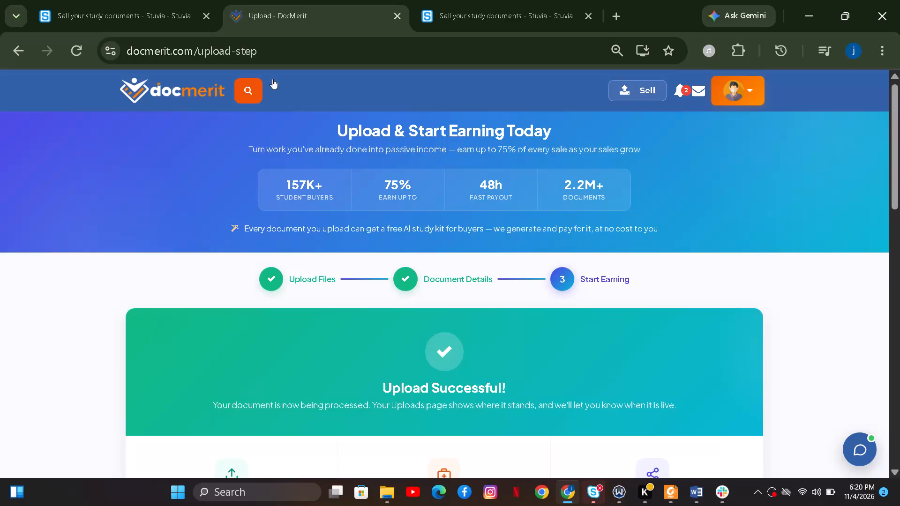
Leave the upload confirmation page and return to the DocMerit home page.
scroll(426, 232, "down", 3)
left_click(17, 43)
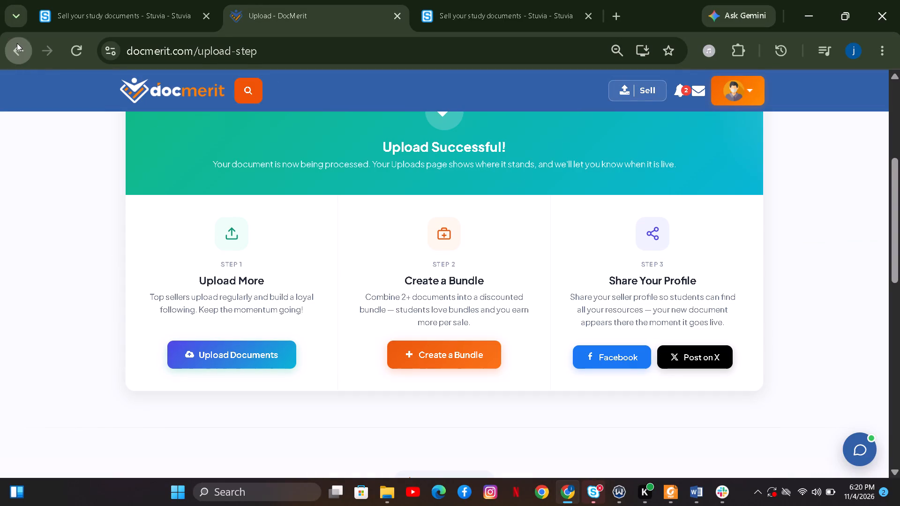
left_click(17, 44)
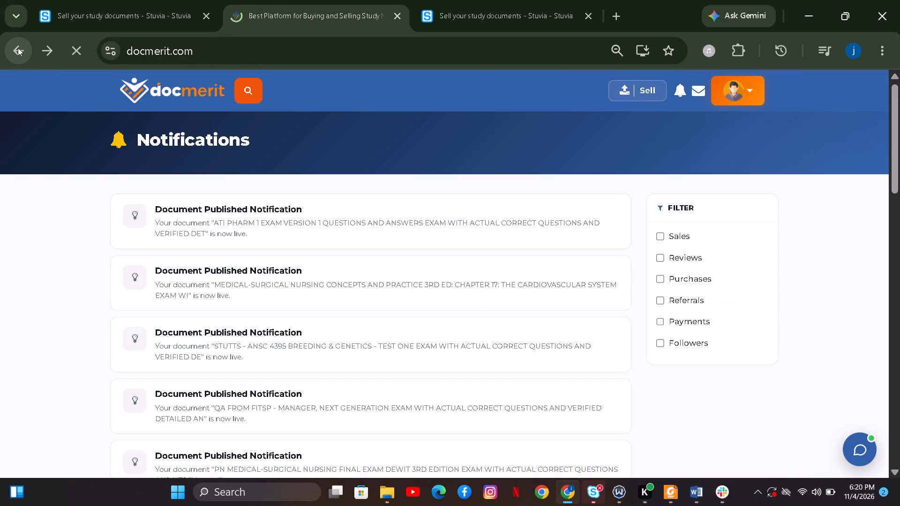
Look through the home page sections, including the New Study Notes and Latest Sell feeds.
scroll(234, 246, "down", 8)
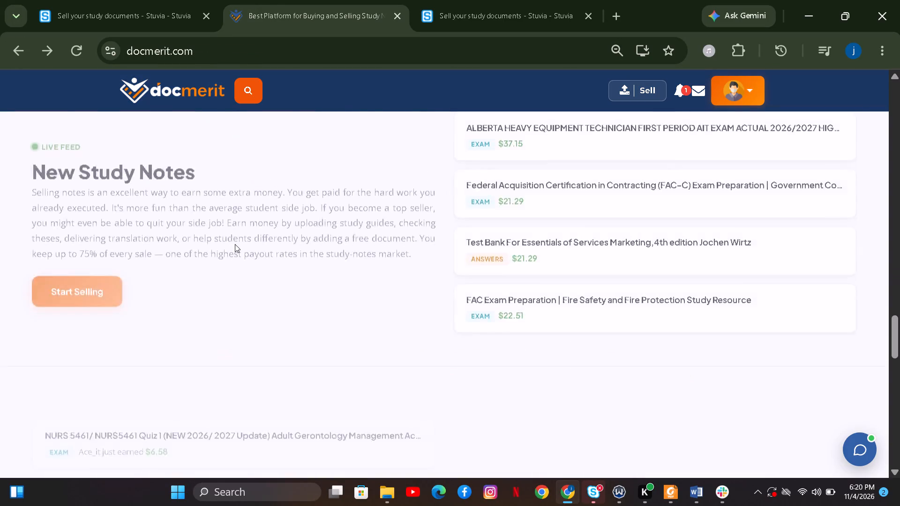
scroll(235, 244, "down", 20)
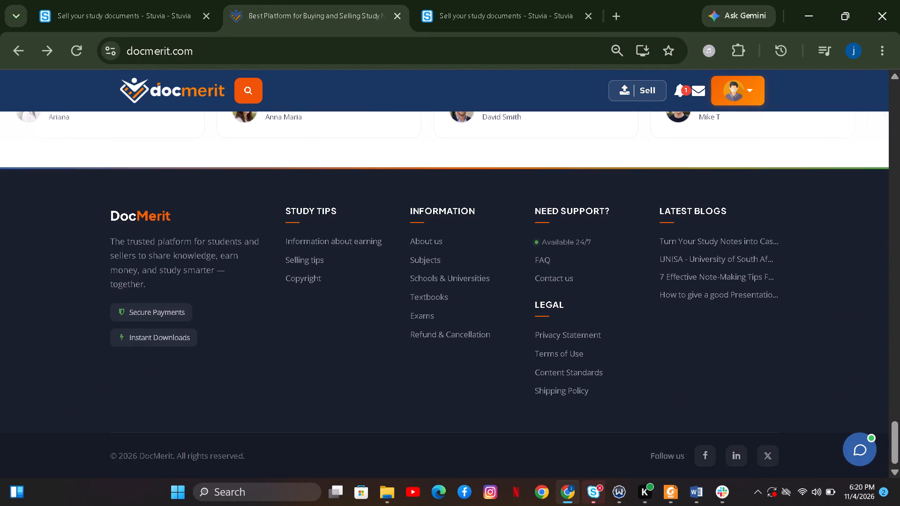
scroll(236, 244, "up", 13)
scroll(236, 245, "down", 3)
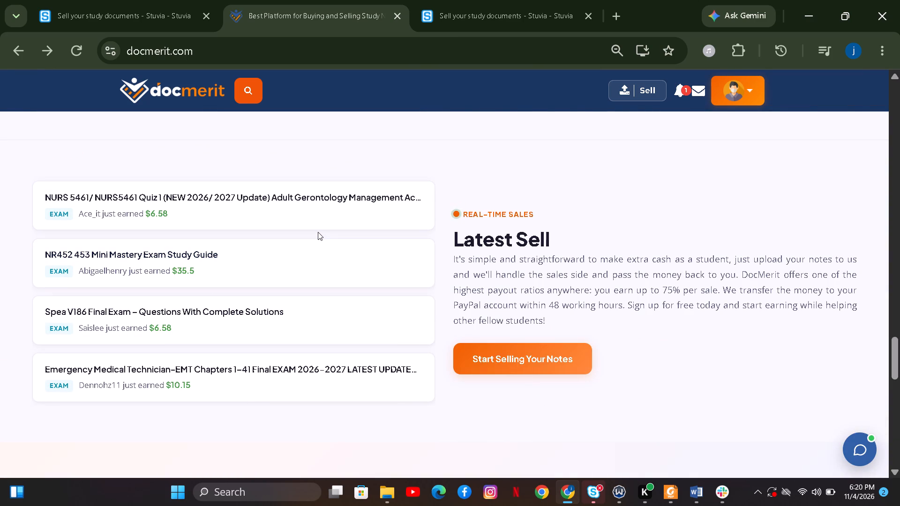
scroll(318, 231, "up", 17)
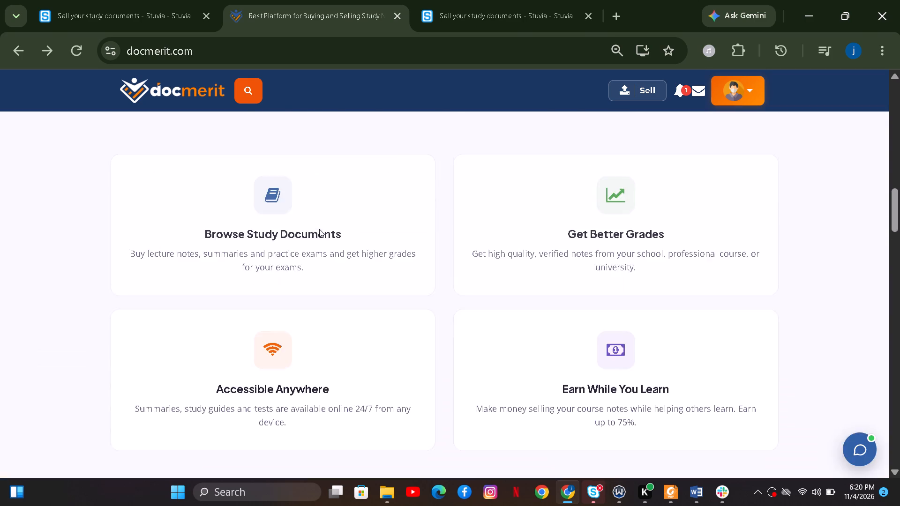
scroll(320, 231, "down", 19)
scroll(322, 232, "down", 2)
scroll(322, 232, "up", 1)
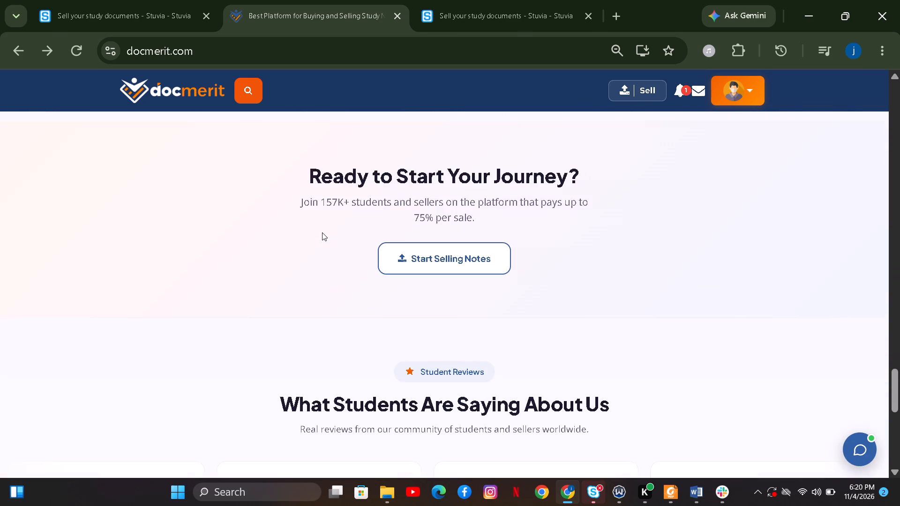
scroll(322, 232, "up", 5)
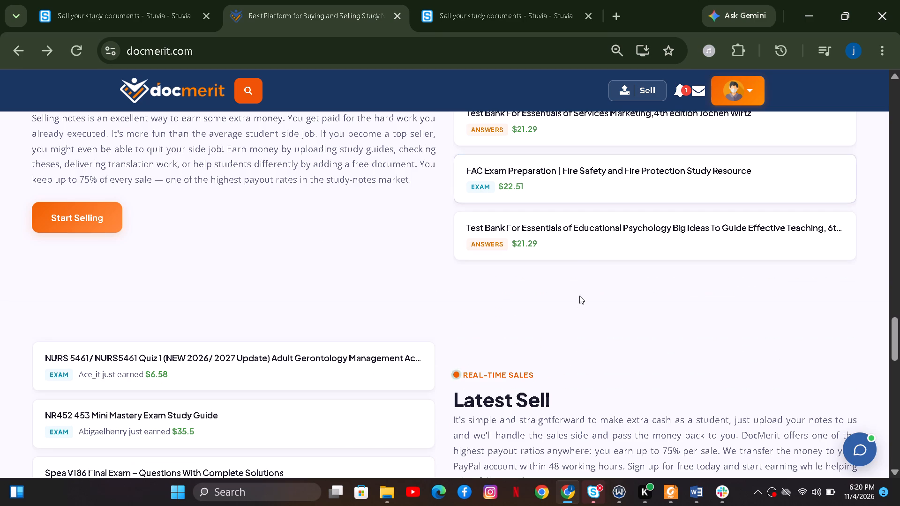
scroll(580, 292, "up", 2)
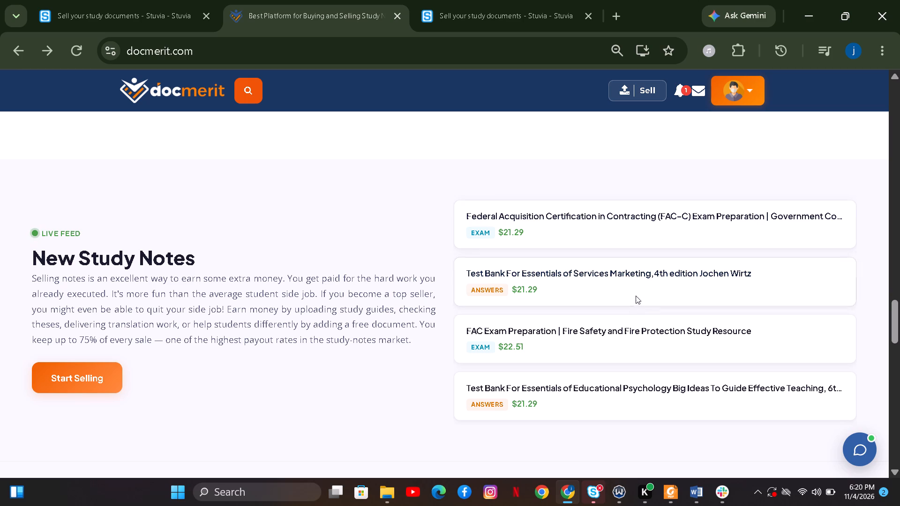
Open the "FAC Exam Preparation | Fire Safety and Fire Protection Study Resource" listing from the New Study Notes feed.
left_click(586, 342)
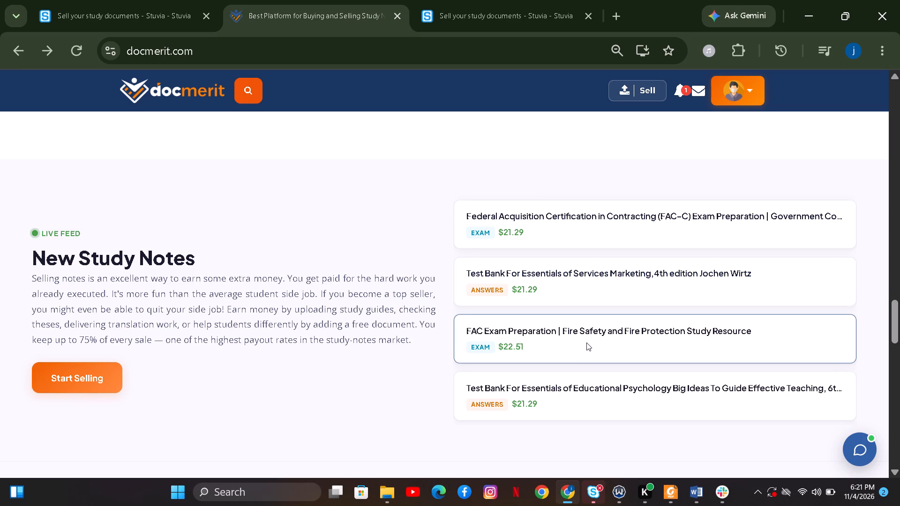
left_click(588, 332)
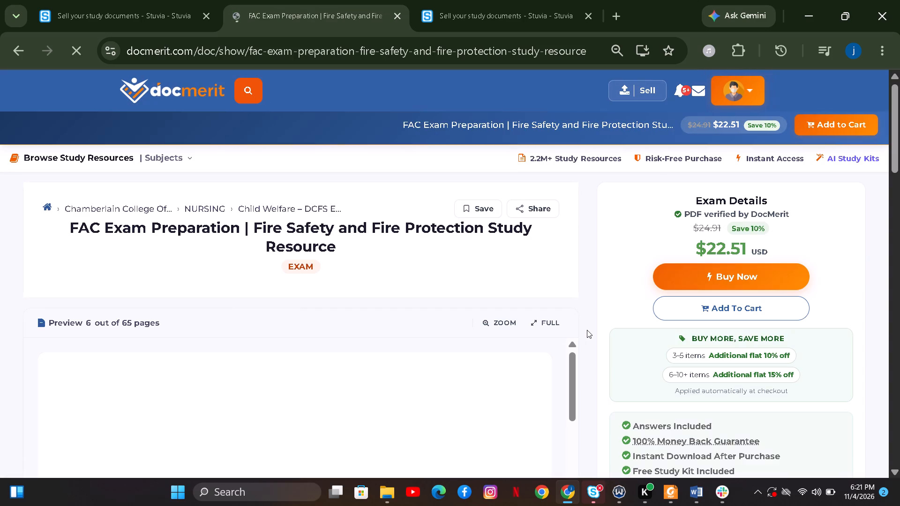
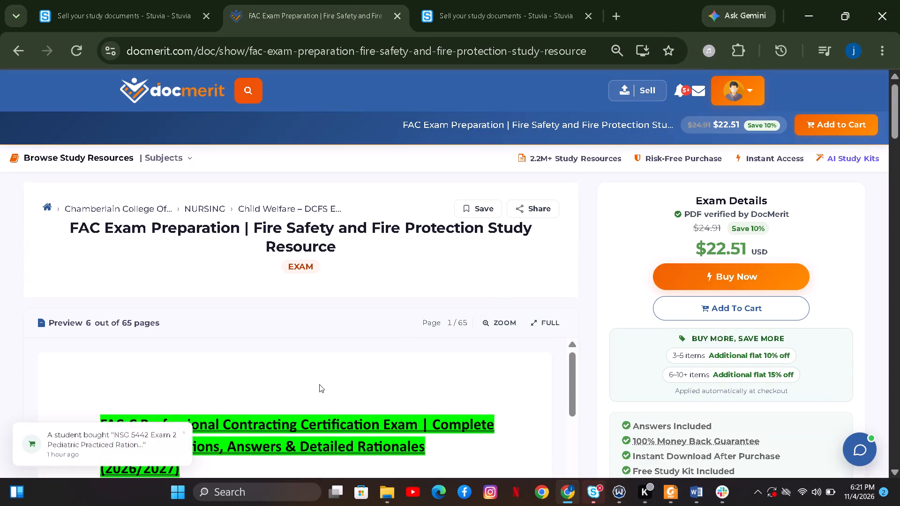
Skim the preview pages of the FAC Exam Preparation listing, including the first questions and rationales.
scroll(315, 384, "down", 6)
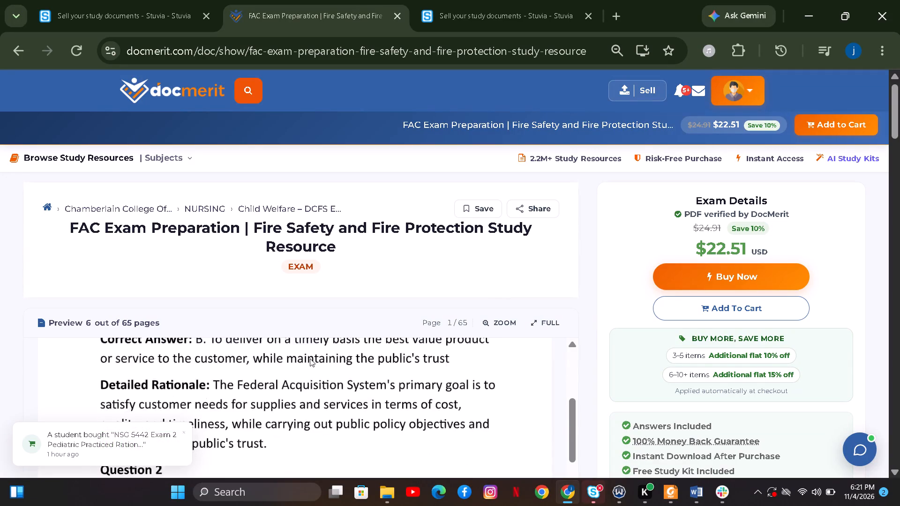
scroll(59, 358, "down", 5)
scroll(238, 320, "up", 13)
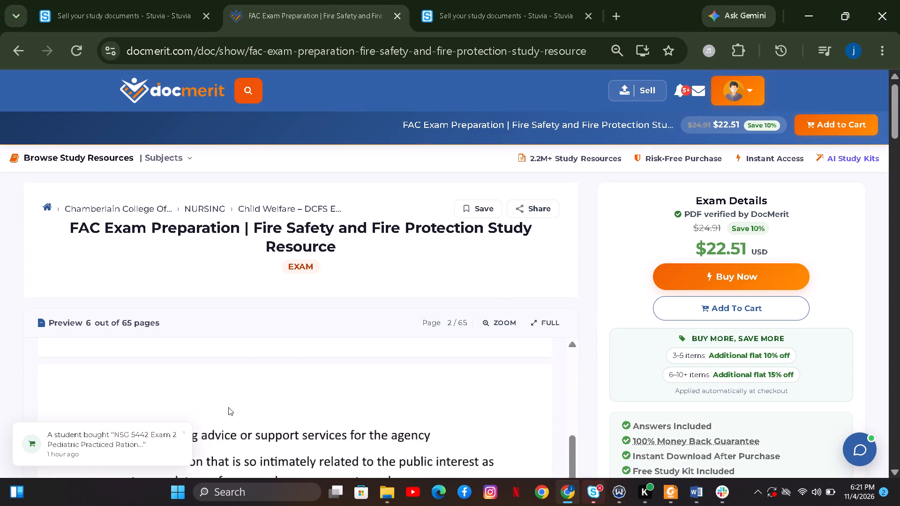
scroll(228, 407, "up", 10)
scroll(236, 392, "down", 2)
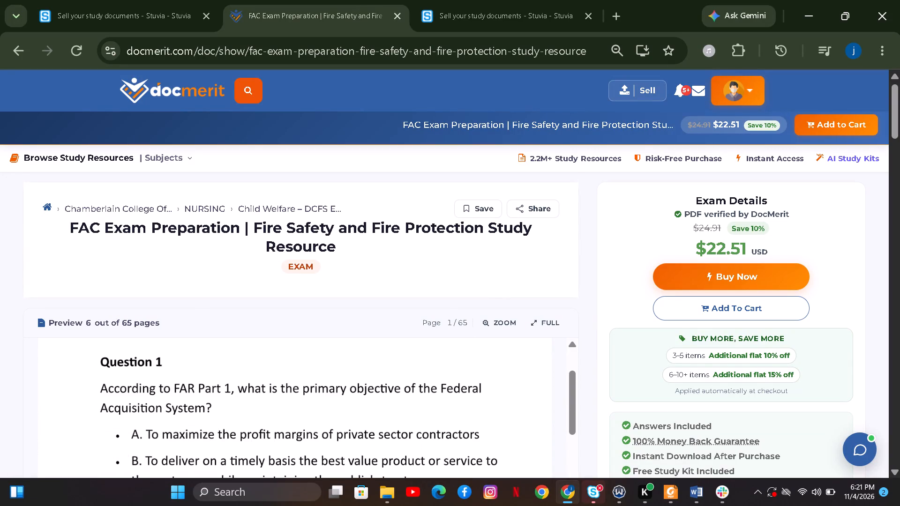
Copy the full listing title "FAC Exam Preparation | Fire Safety and Fire Protection Study Resource".
left_click_drag(71, 230, 224, 231)
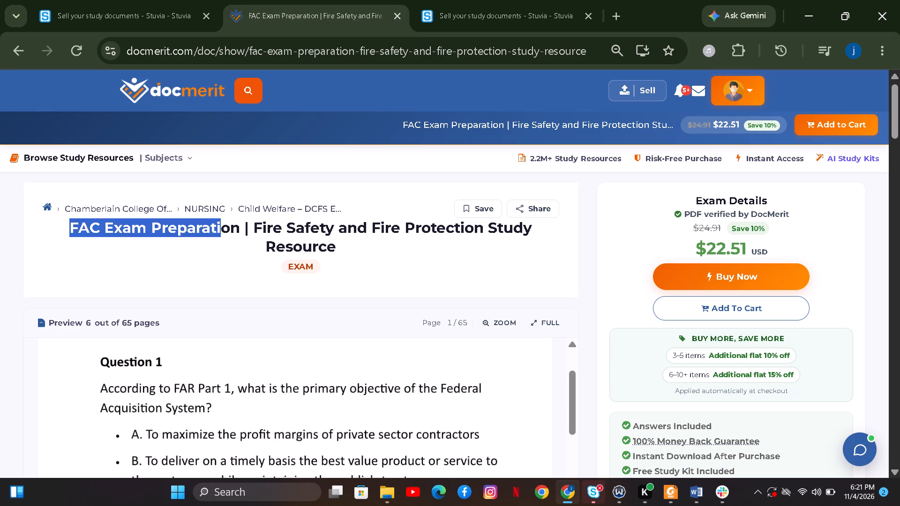
left_click_drag(224, 231, 471, 226)
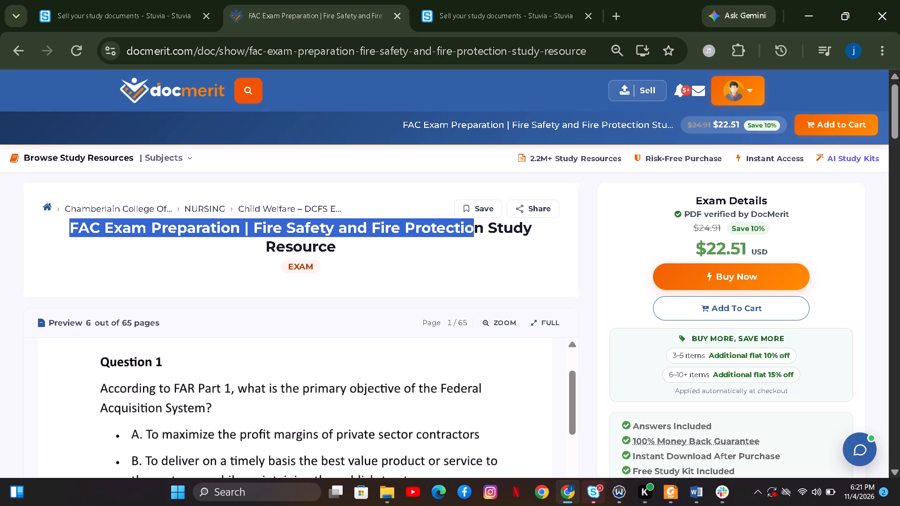
left_click_drag(471, 226, 531, 236)
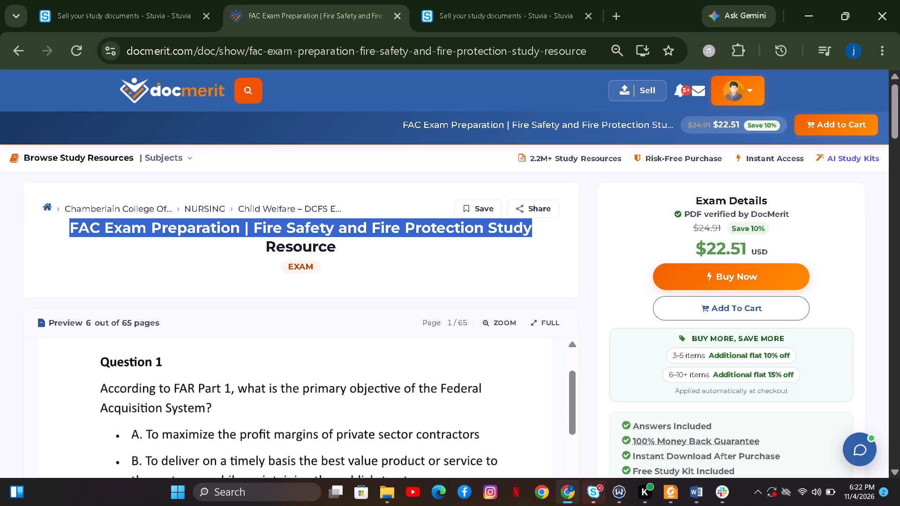
left_click_drag(531, 236, 534, 245)
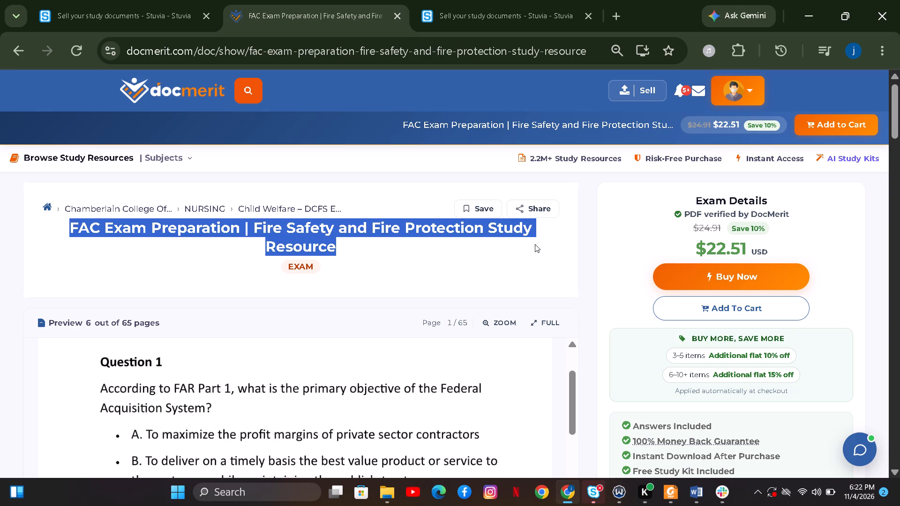
key("ctrl+c")
key("ctrl+c")
key("ctrl+c")
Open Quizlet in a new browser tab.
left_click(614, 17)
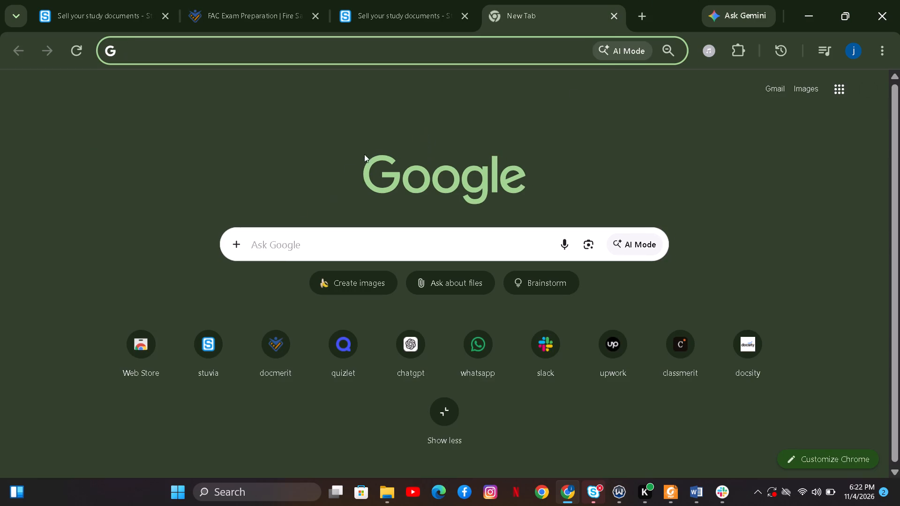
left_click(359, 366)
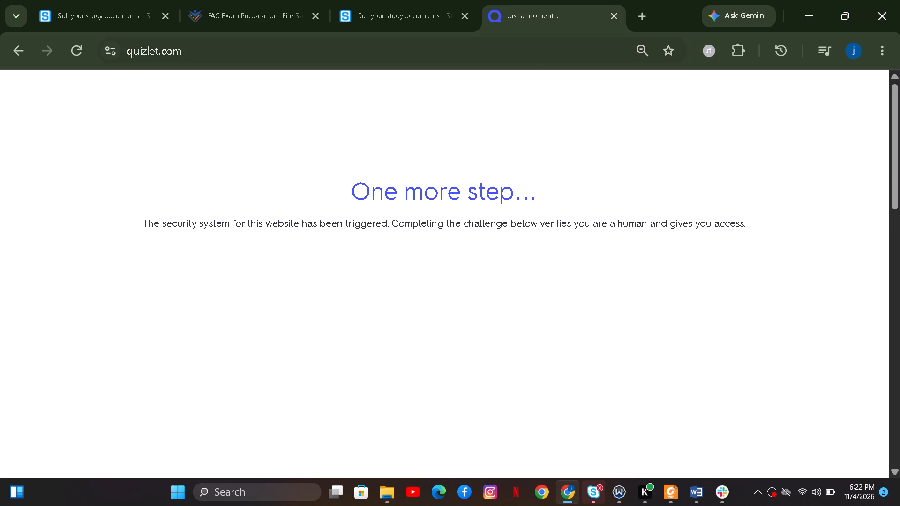
Open the ClassMerit site in another new browser tab.
left_click(638, 9)
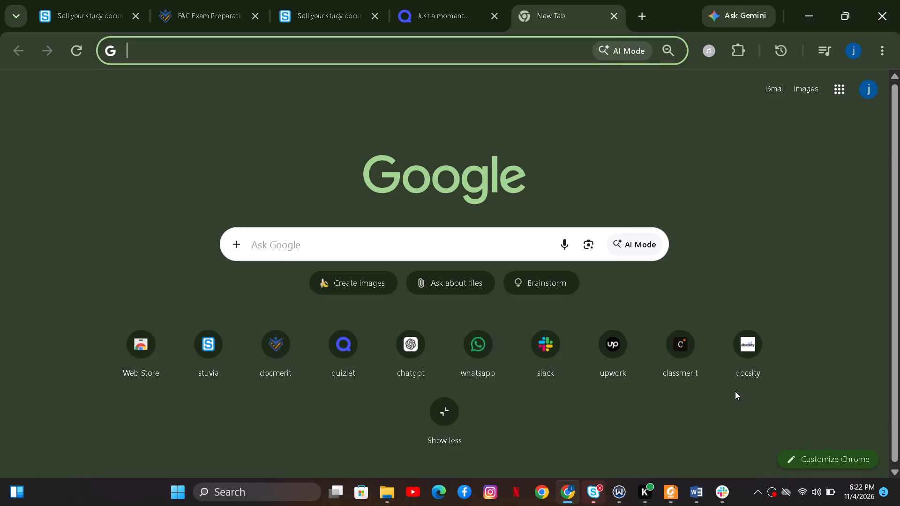
left_click(667, 352)
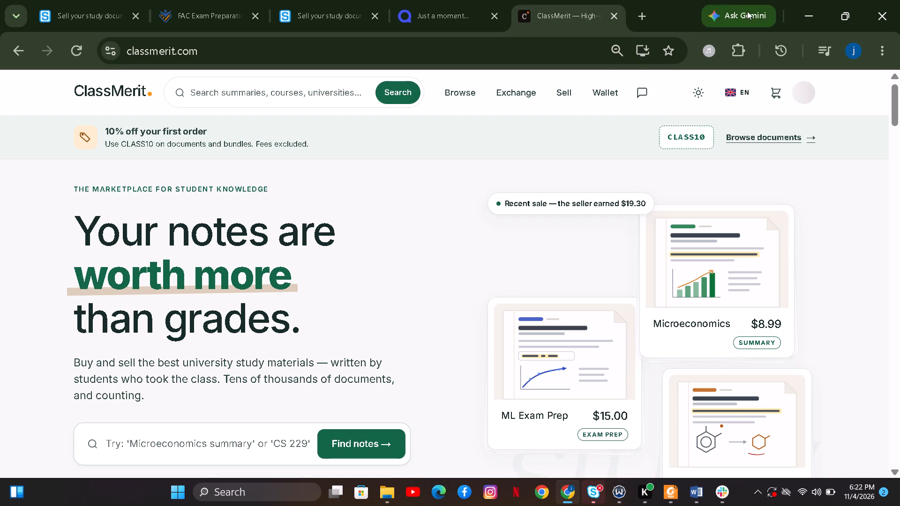
Open the browser's extension management page and turn off the Windscribe VPN extension.
left_click(877, 51)
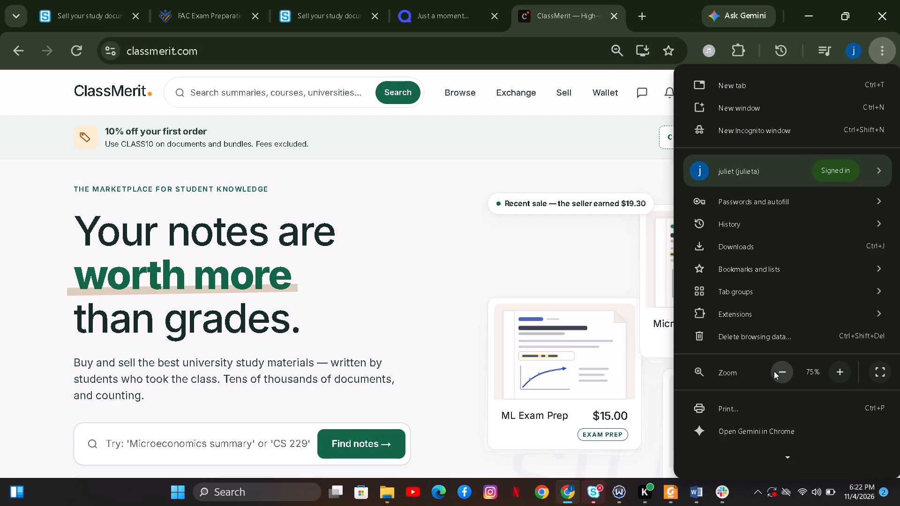
left_click(733, 316)
left_click(638, 316)
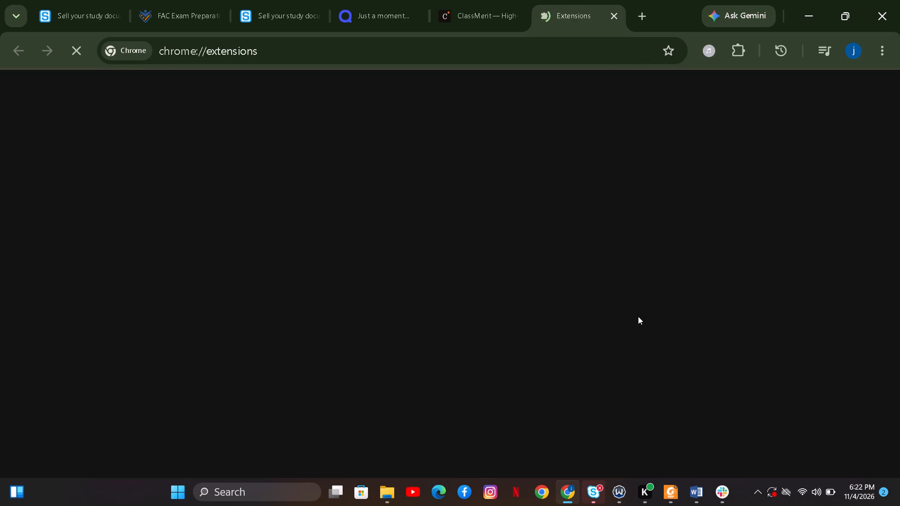
left_click(682, 433)
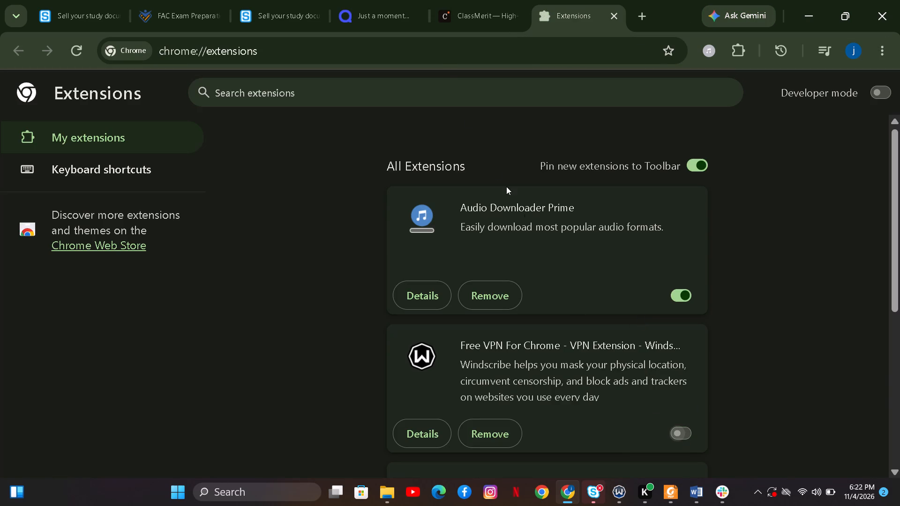
Close the Quizlet security-check tab and the Extensions tab.
left_click(390, 19)
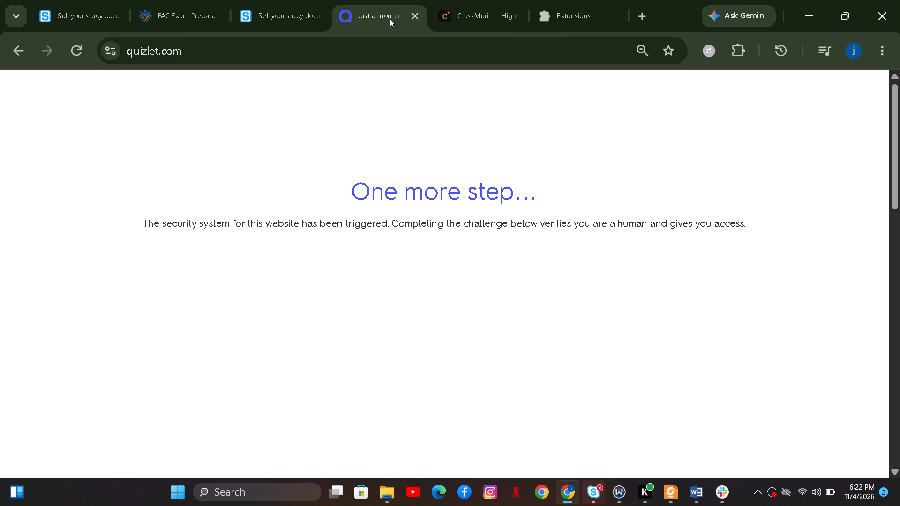
left_click(414, 8)
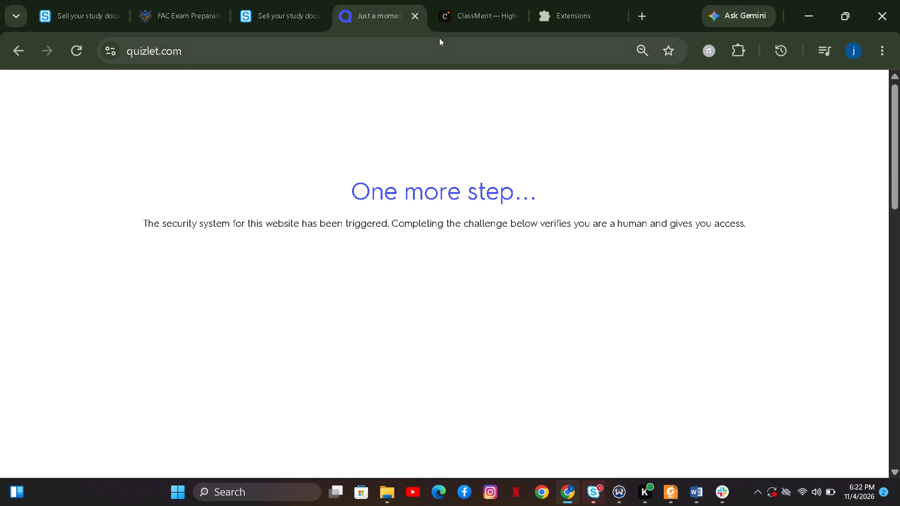
left_click(413, 12)
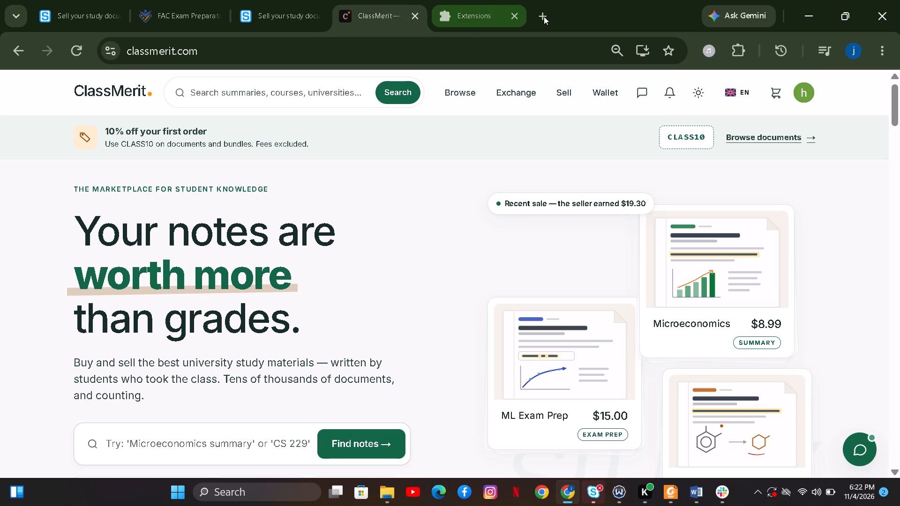
left_click(514, 21)
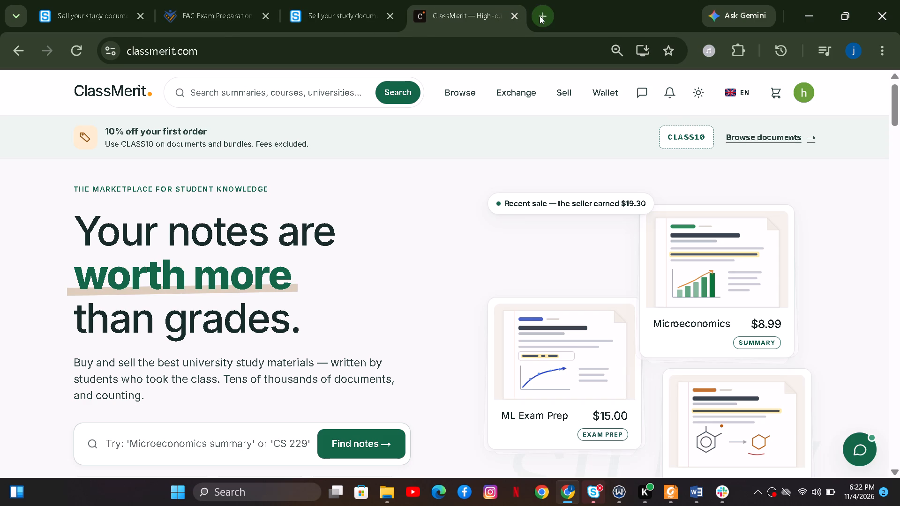
Open Quizlet in a new tab and search it for the copied title "FAC Exam Preparation | Fire Safety and Fire Protection Study Resource".
left_click(540, 16)
left_click(344, 358)
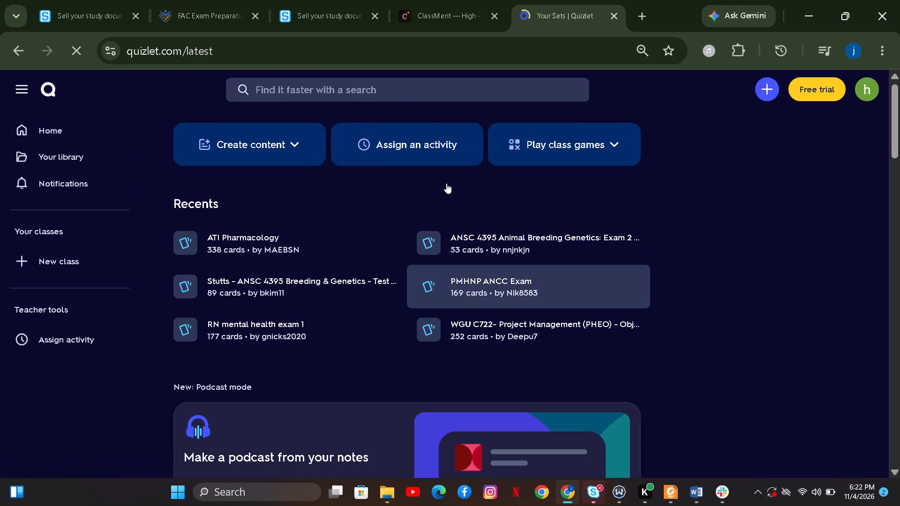
left_click(433, 95)
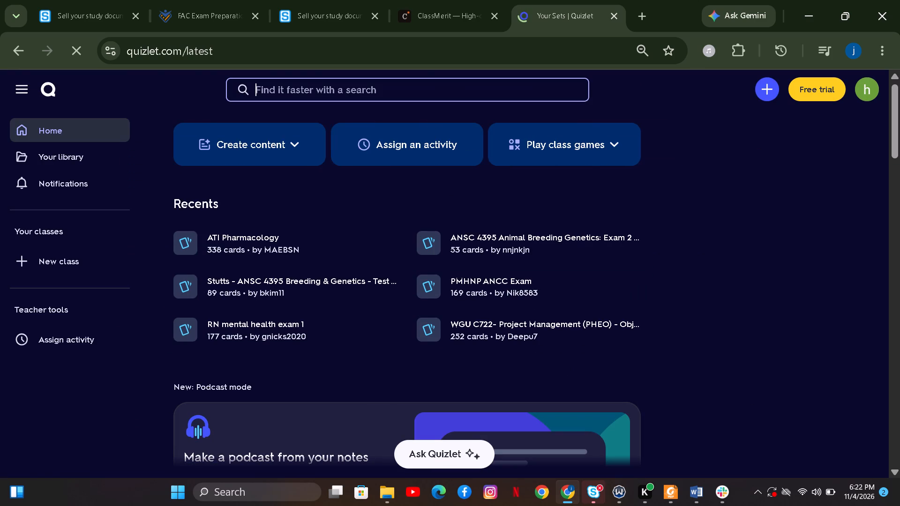
key("ctrl+v")
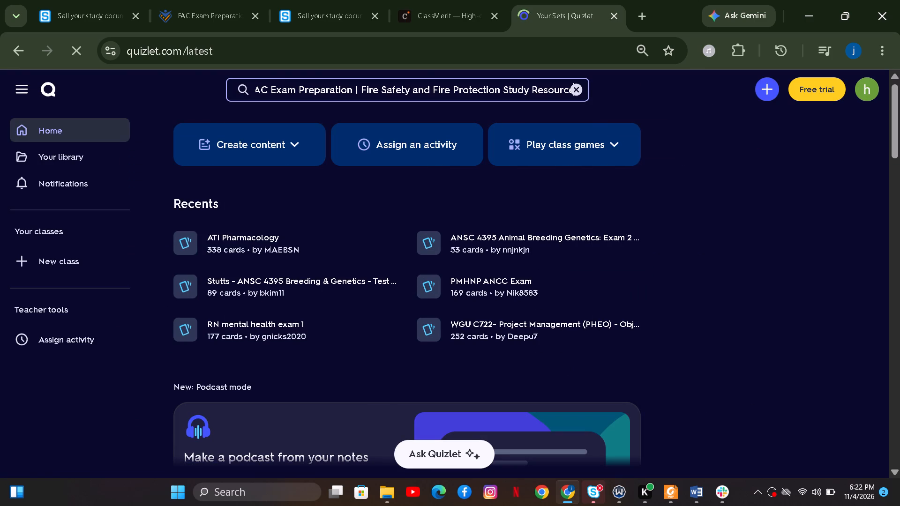
key("Return")
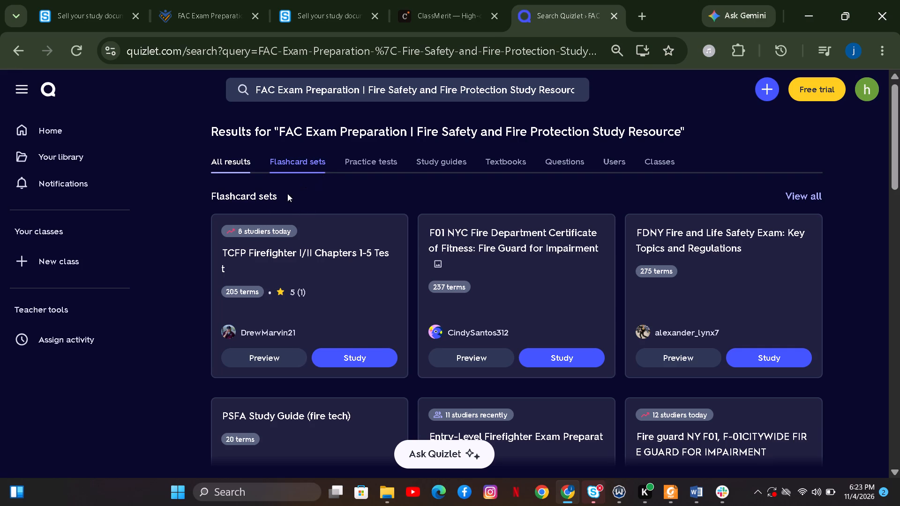
Preview the questions in the "TCFP Firefighter I/II Chapters 1-5 Test" flashcard set, and close the preview.
left_click(272, 362)
scroll(269, 283, "down", 4)
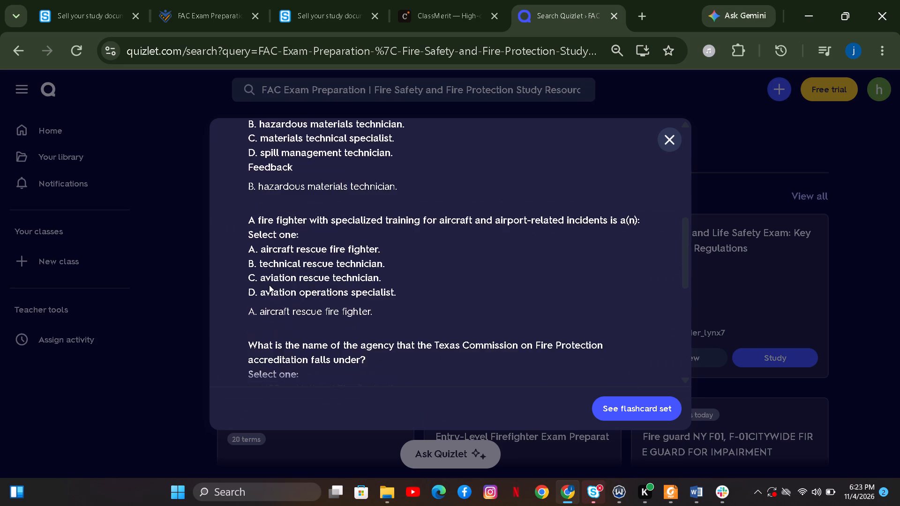
scroll(269, 286, "down", 17)
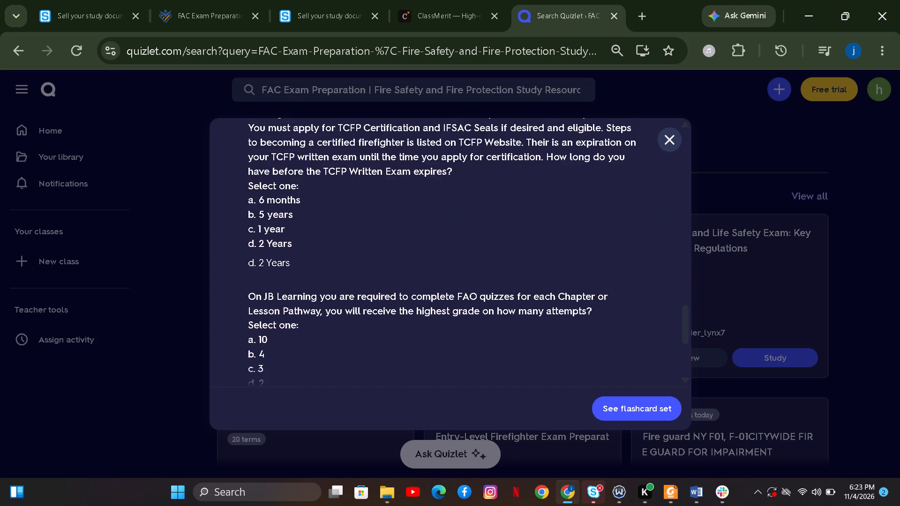
scroll(269, 320, "up", 10)
left_click(666, 138)
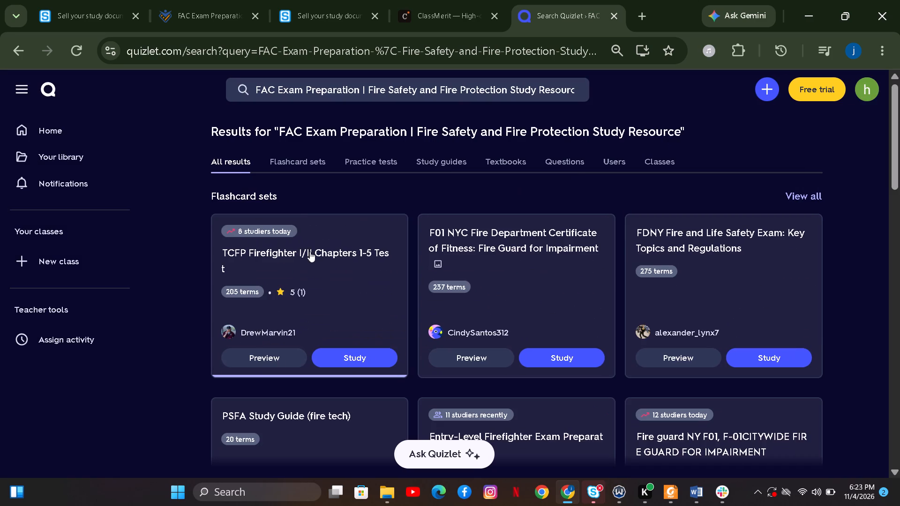
Open the "TCFP Firefighter I/II Chapters 1-5 Test" flashcard set from the search results.
left_click(333, 252)
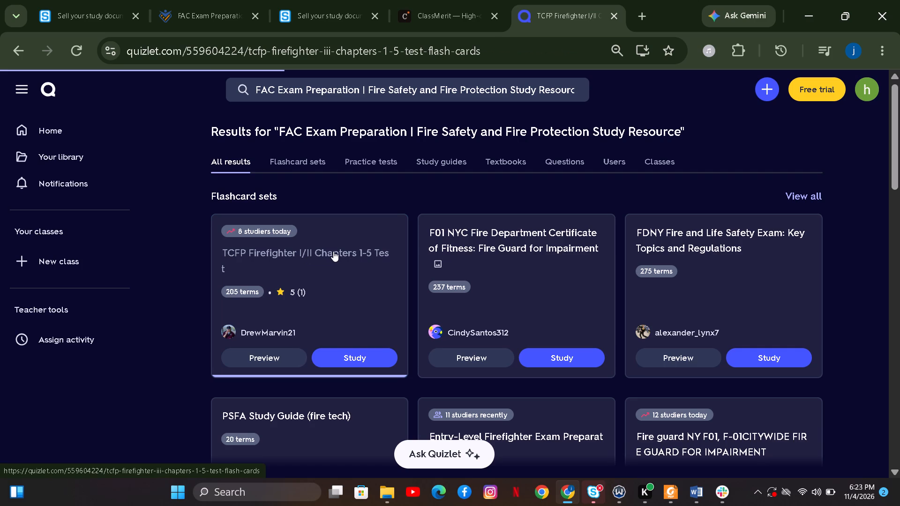
Copy the questions and answers from the aircraft rescue fire fighter card to the set's end, expanding the hidden remaining terms.
scroll(333, 253, "down", 11)
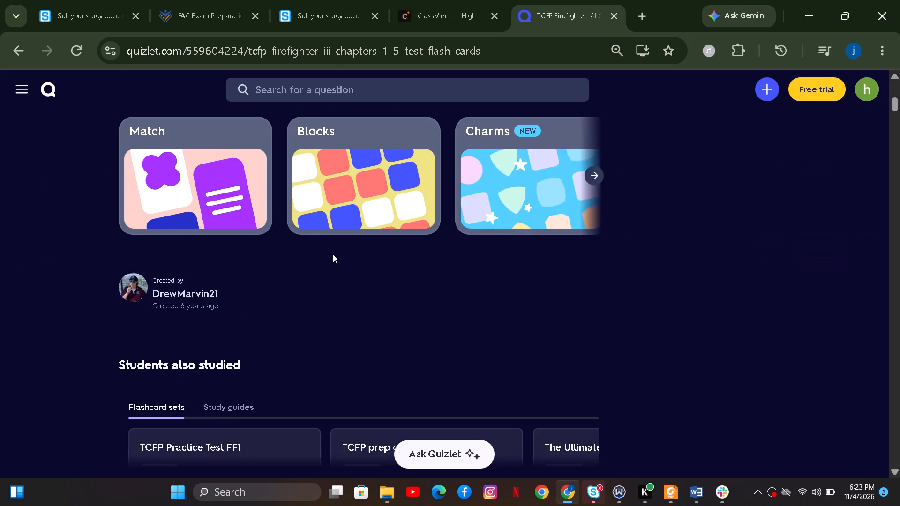
scroll(333, 254, "down", 10)
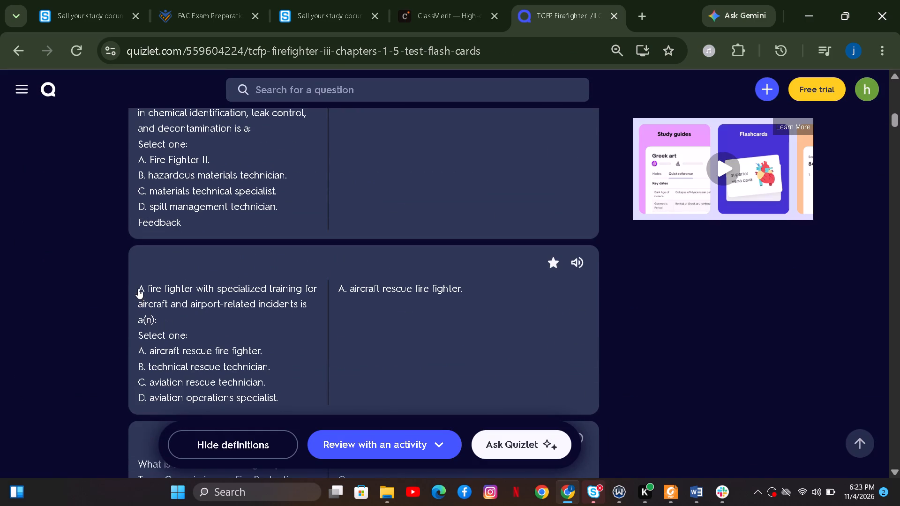
left_click_drag(138, 288, 430, 505)
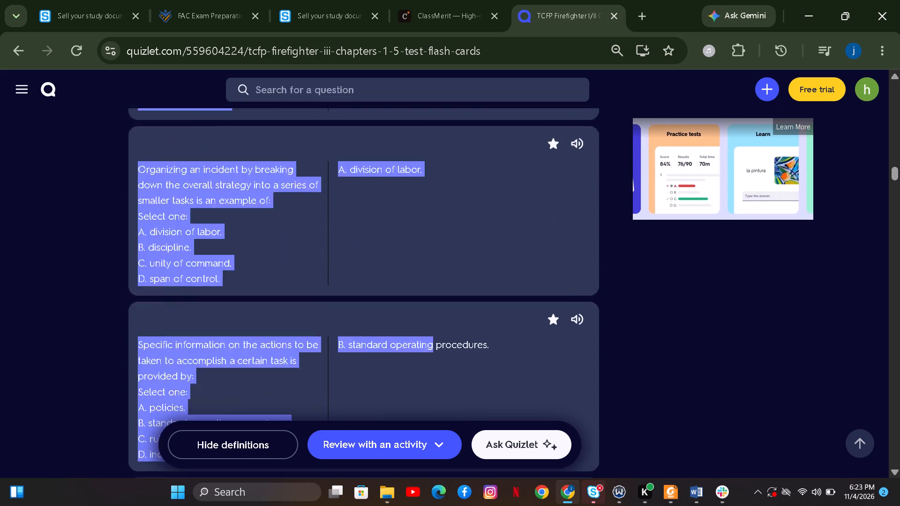
left_click_drag(430, 505, 431, 505)
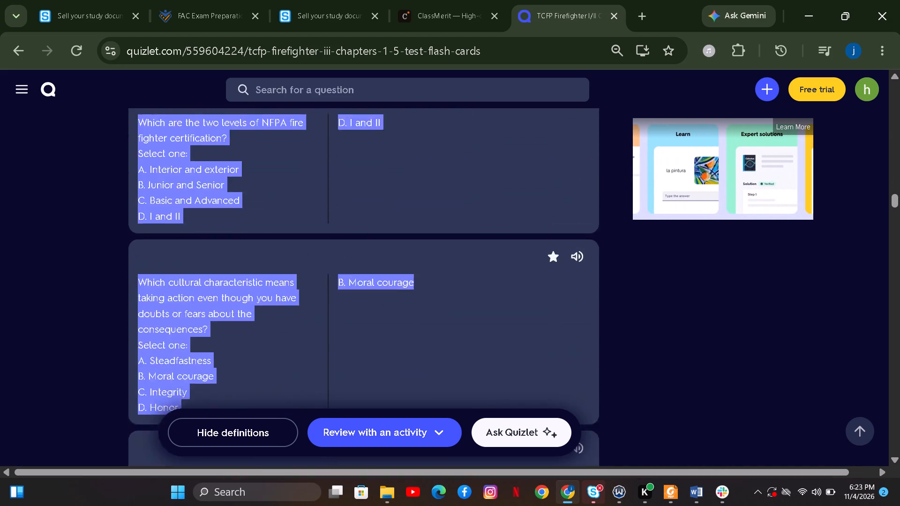
left_click_drag(431, 505, 431, 505)
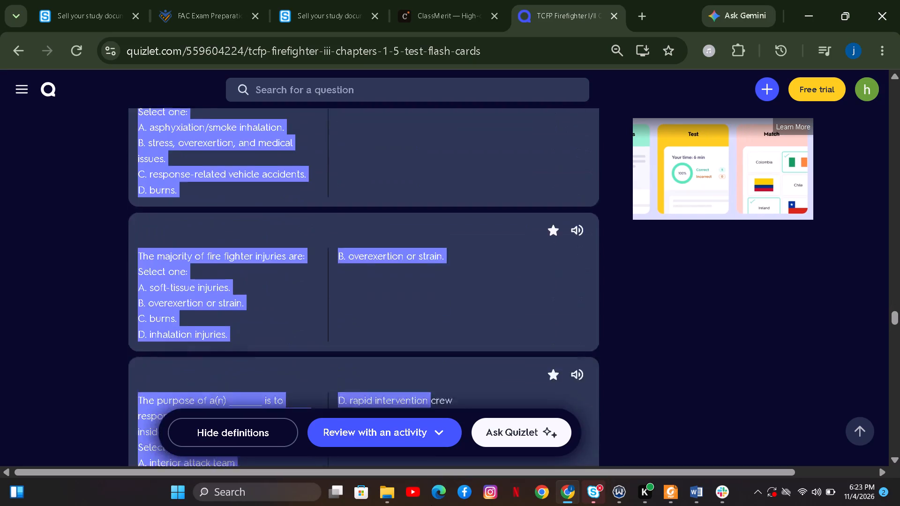
left_click_drag(431, 505, 435, 495)
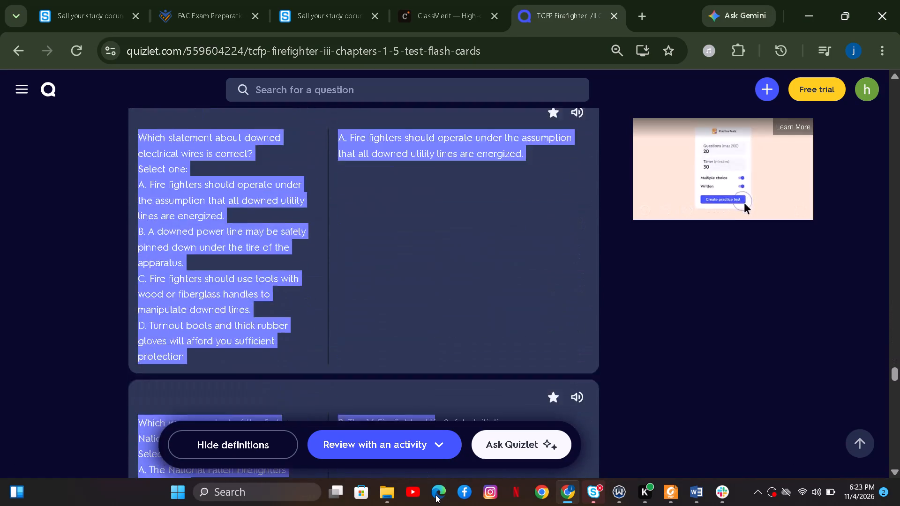
left_click_drag(435, 495, 431, 505)
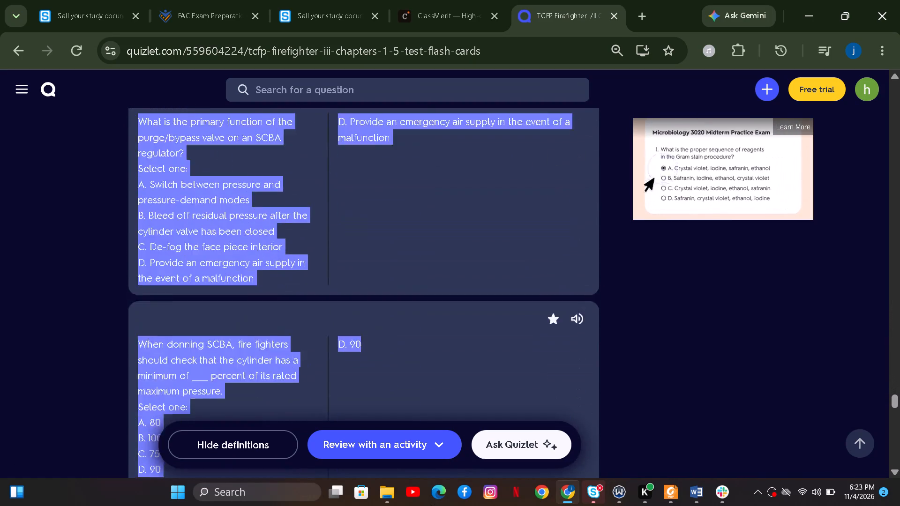
left_click_drag(431, 505, 432, 505)
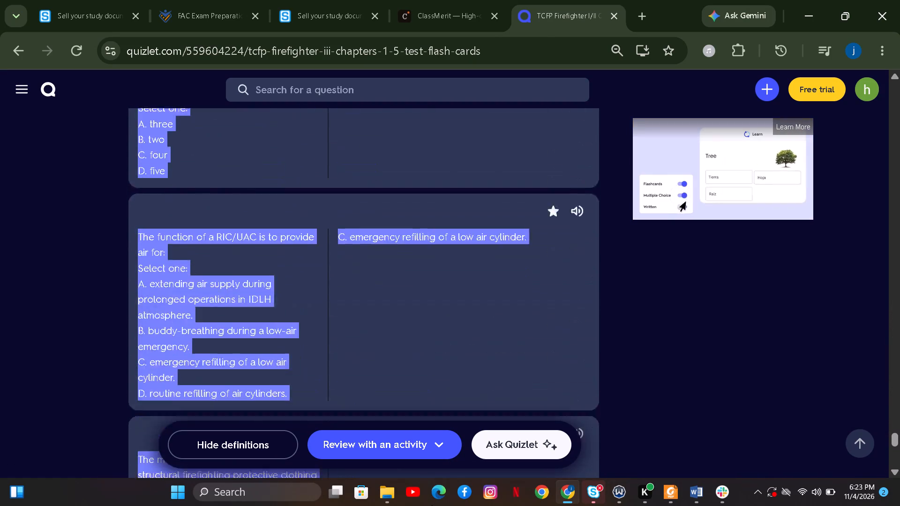
left_click_drag(432, 505, 435, 429)
scroll(438, 432, "down", 1)
scroll(436, 430, "up", 4)
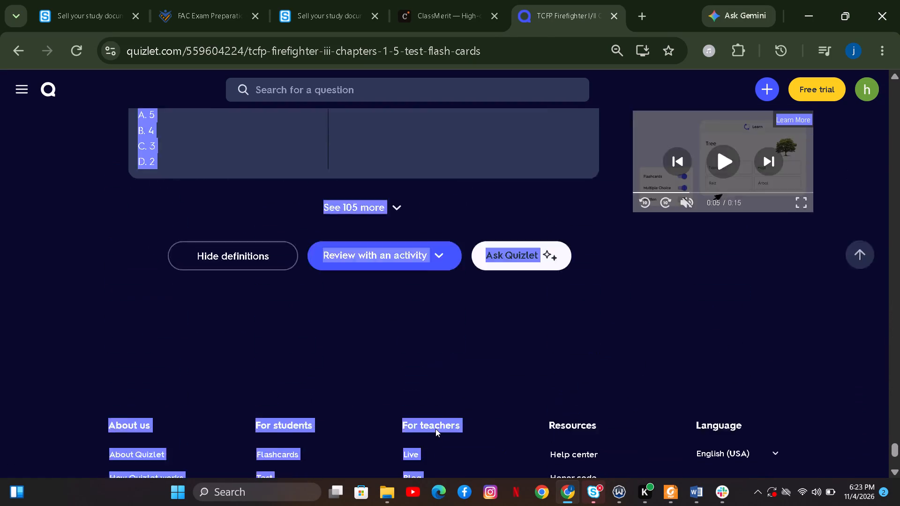
scroll(435, 429, "up", 2)
left_click_drag(435, 429, 374, 371)
scroll(435, 429, "up", 1)
left_click(375, 371)
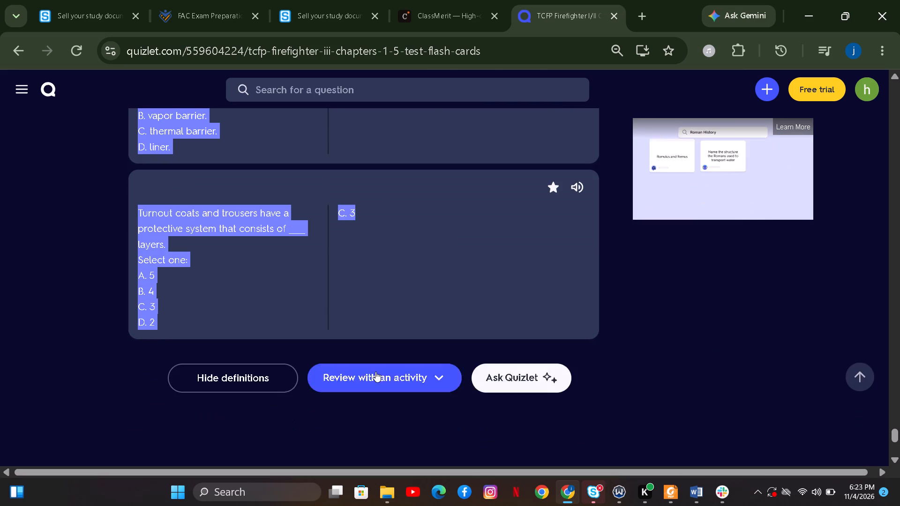
key("ctrl+c")
key("ctrl+c")
key("ctrl+c")
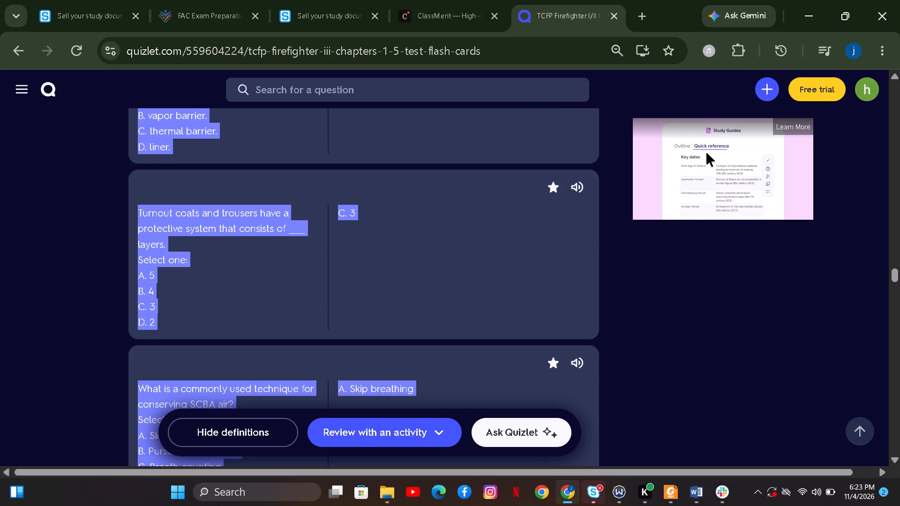
Switch to Word and close the open Document1 without saving its changes.
left_click(697, 494)
left_click(889, 12)
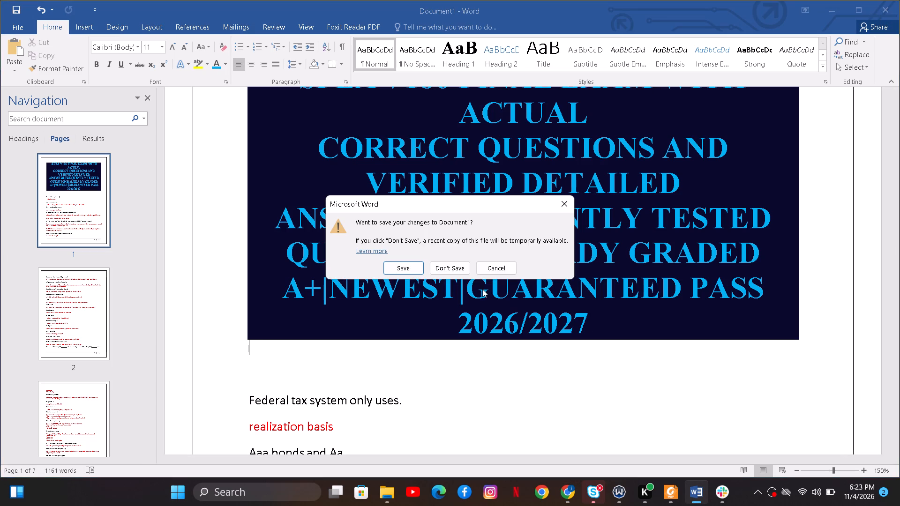
left_click(451, 266)
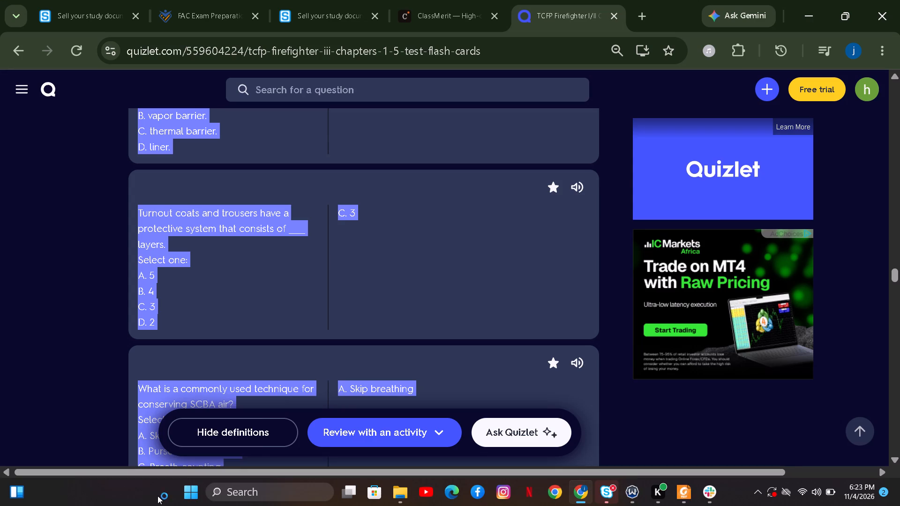
Launch Word 2016 again and create a new blank document.
left_click(190, 488)
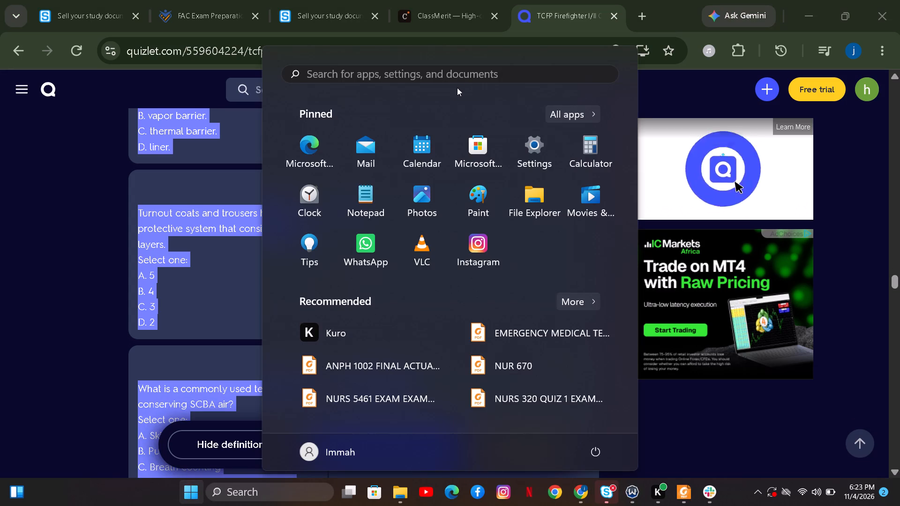
left_click(465, 70)
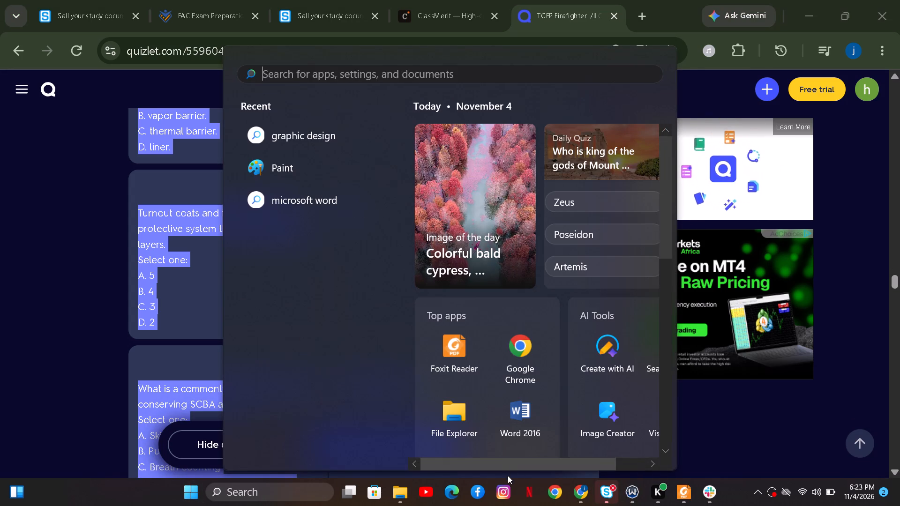
left_click(519, 431)
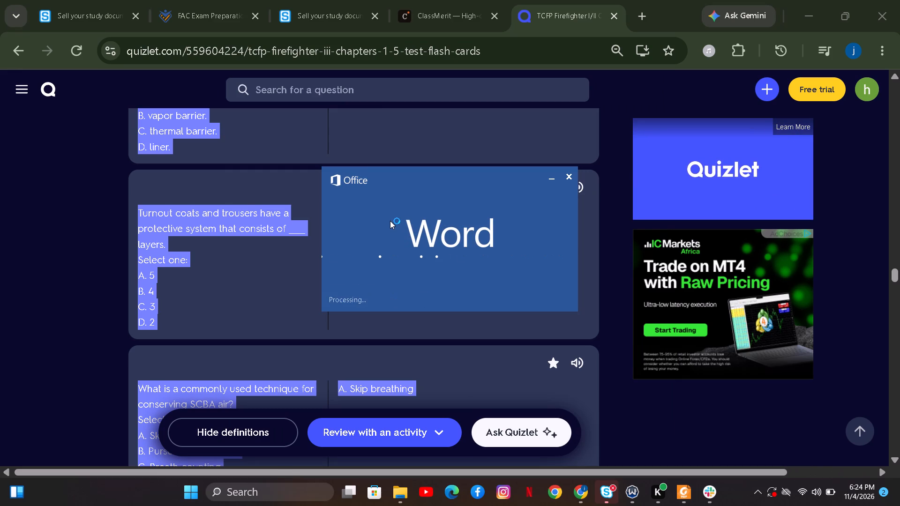
left_click(334, 181)
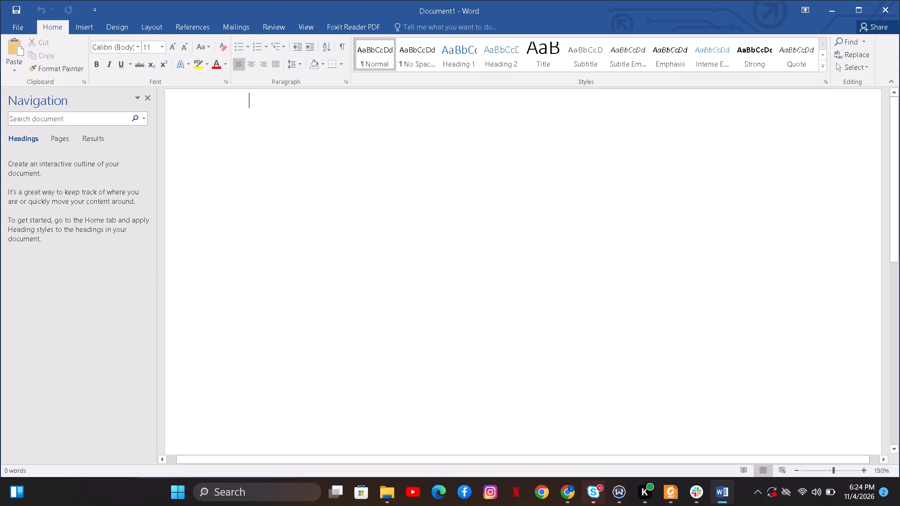
Paste the copied flashcard questions and answers into the blank document, dropping the Quizlet source formatting.
key("ctrl+v")
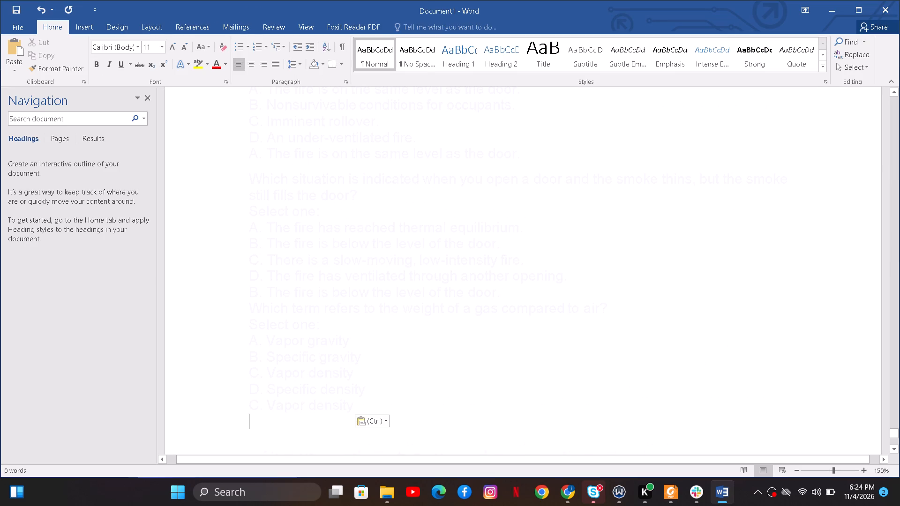
left_click(373, 422)
left_click(377, 449)
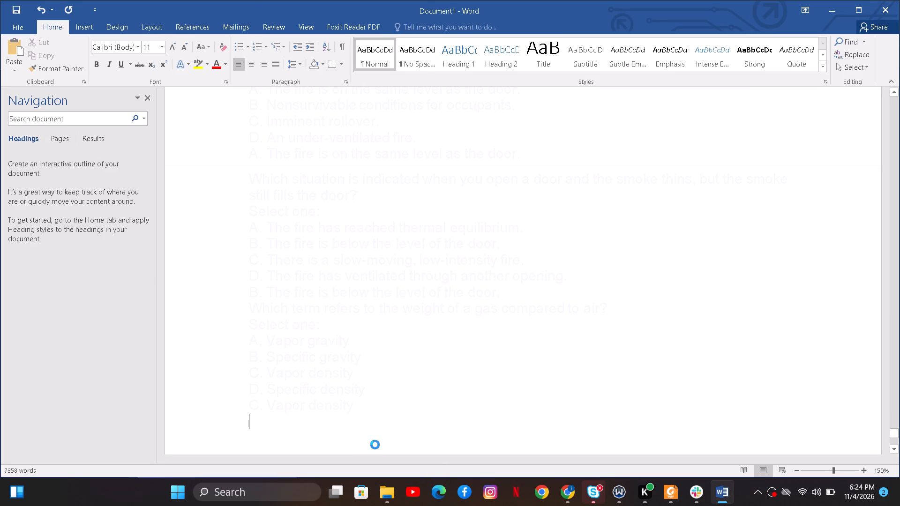
Insert page numbers at the bottom of the page in the right-aligned "| Page" style.
left_click(80, 24)
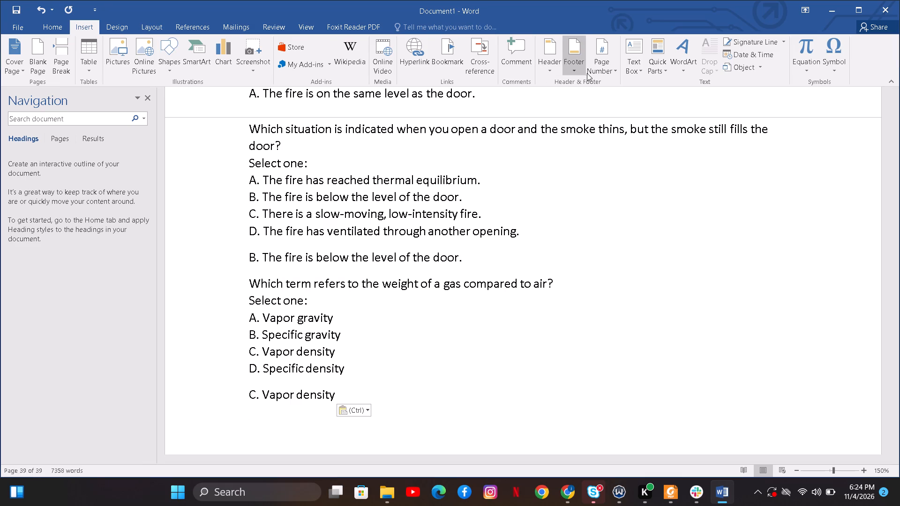
left_click(613, 70)
left_click(612, 98)
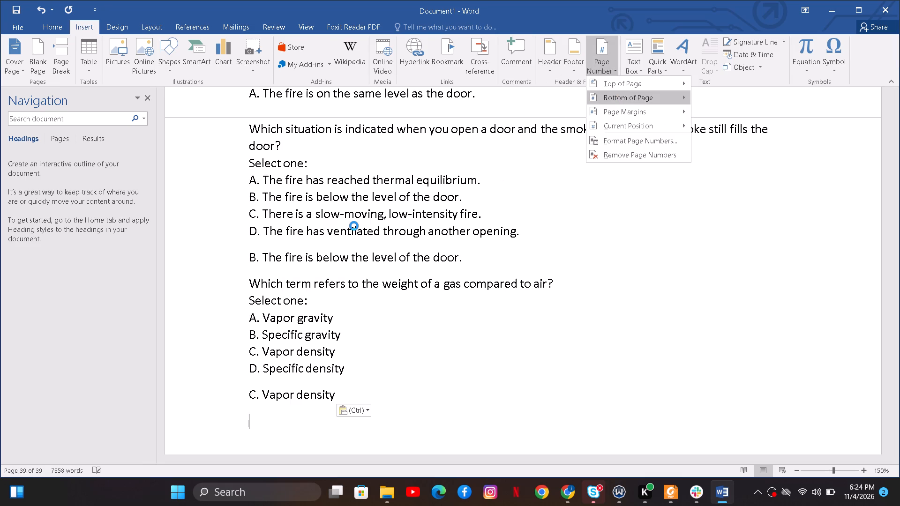
left_click(417, 386)
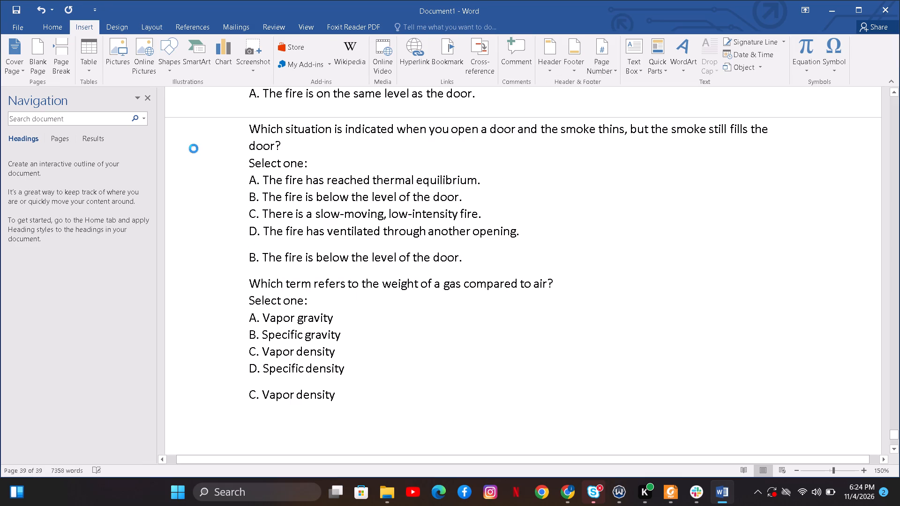
Apply a Box page border to the whole document.
left_click(120, 26)
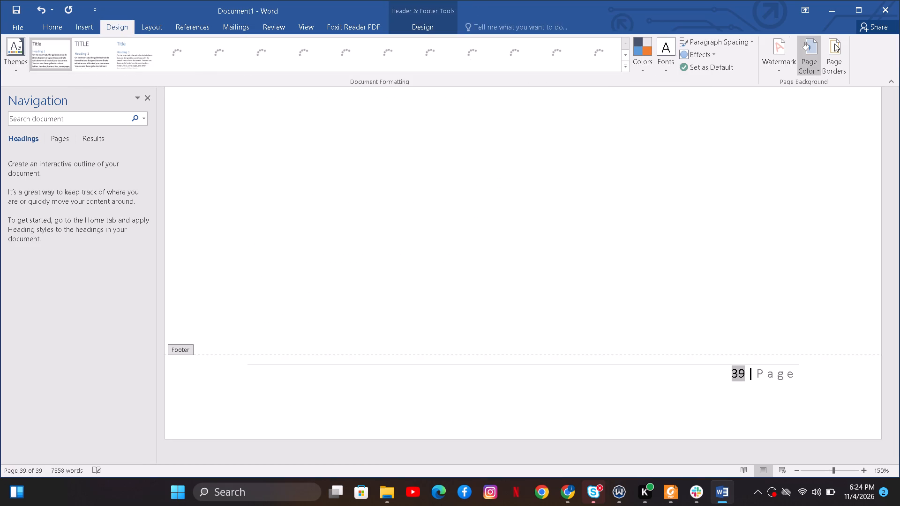
left_click(828, 52)
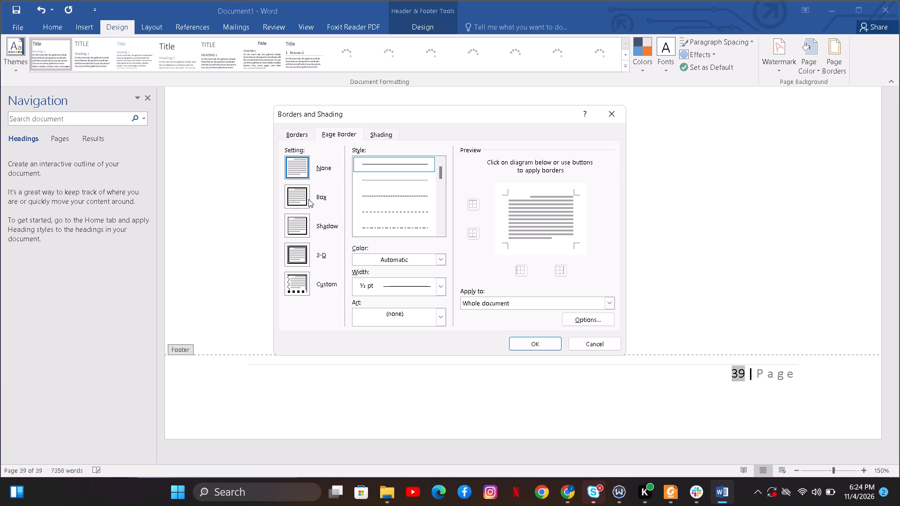
left_click(303, 198)
left_click(538, 343)
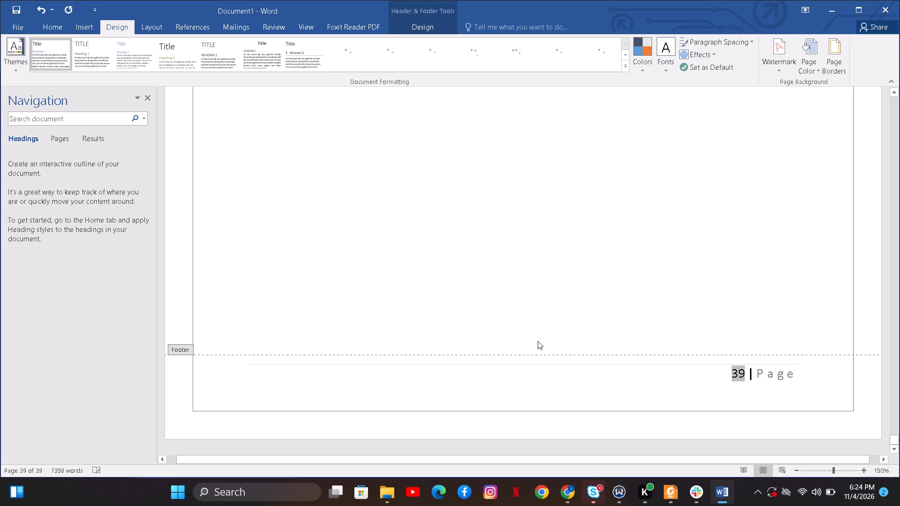
Change the line spacing of the footer's page-number paragraph.
left_click(44, 24)
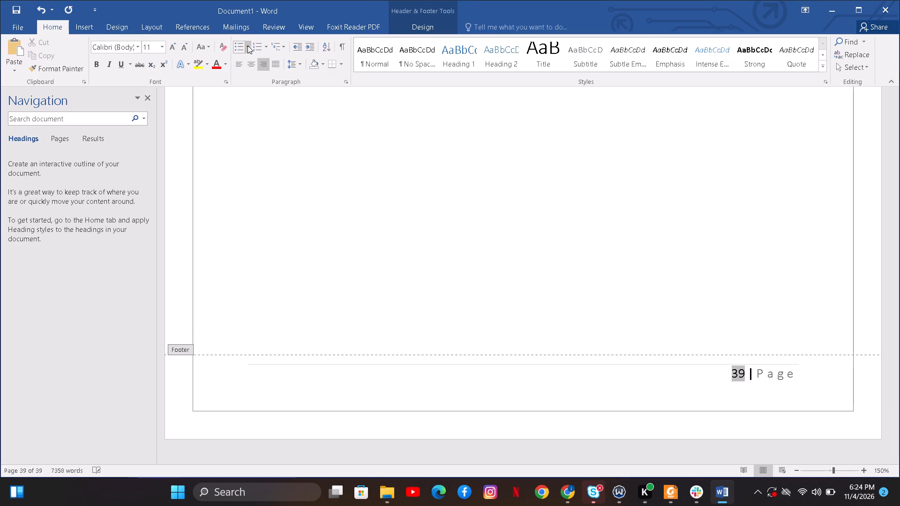
left_click(302, 65)
left_click(315, 106)
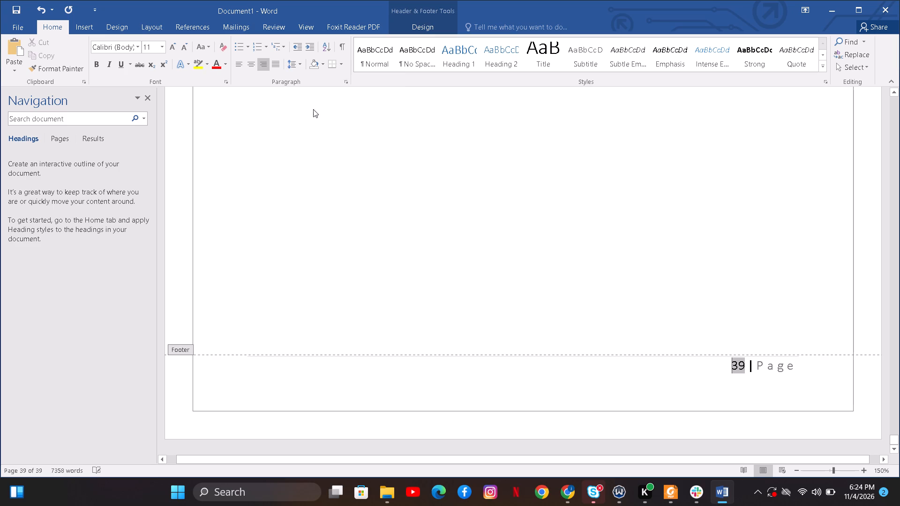
Show page thumbnails in the Navigation pane and return from the footer to the body text on the last page.
left_click(60, 138)
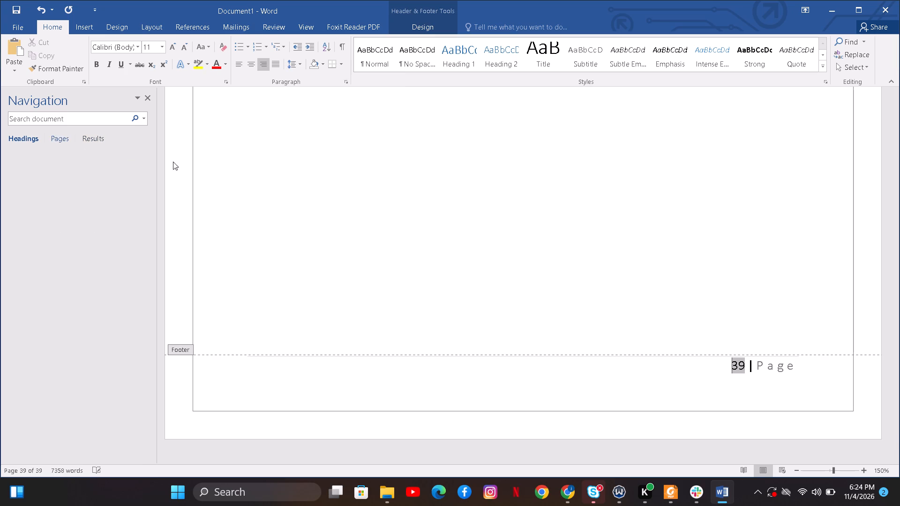
scroll(255, 180, "up", 11)
double_click(250, 361)
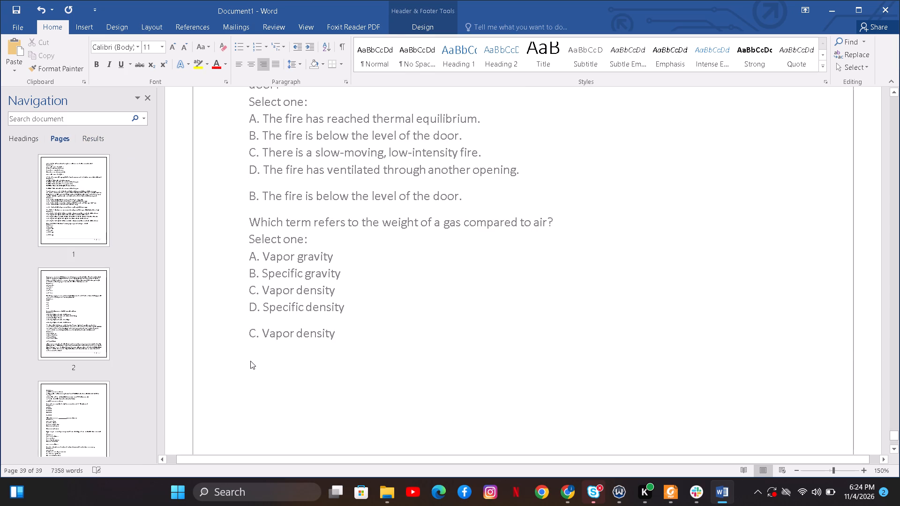
Switch to Quizlet and copy the fire department mission statement card and the hazardous materials technician card with their answers.
left_click(570, 491)
left_click_drag(892, 283, 892, 201)
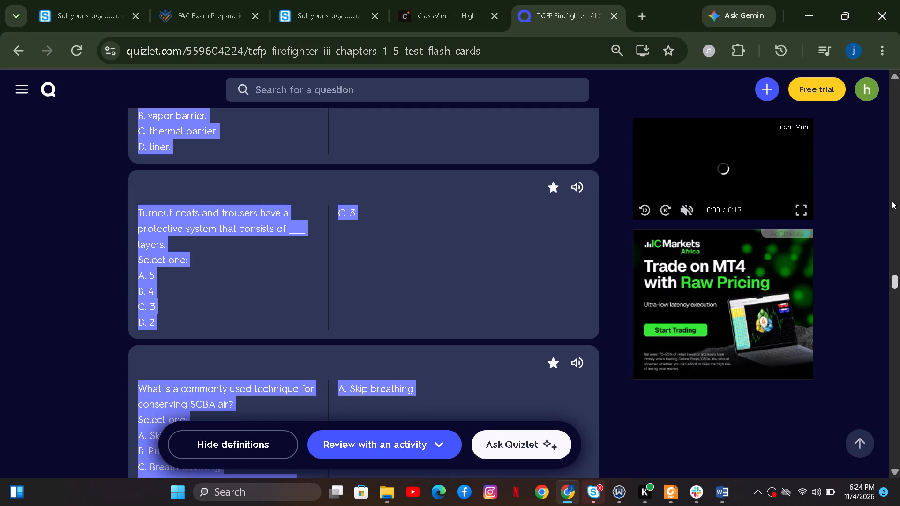
left_click_drag(892, 201, 895, 90)
scroll(415, 263, "down", 11)
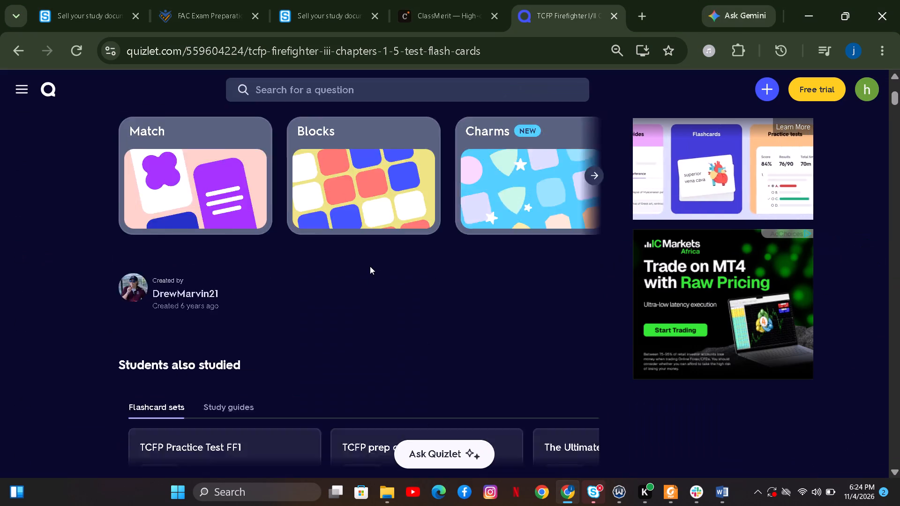
scroll(370, 266, "down", 10)
scroll(366, 261, "up", 5)
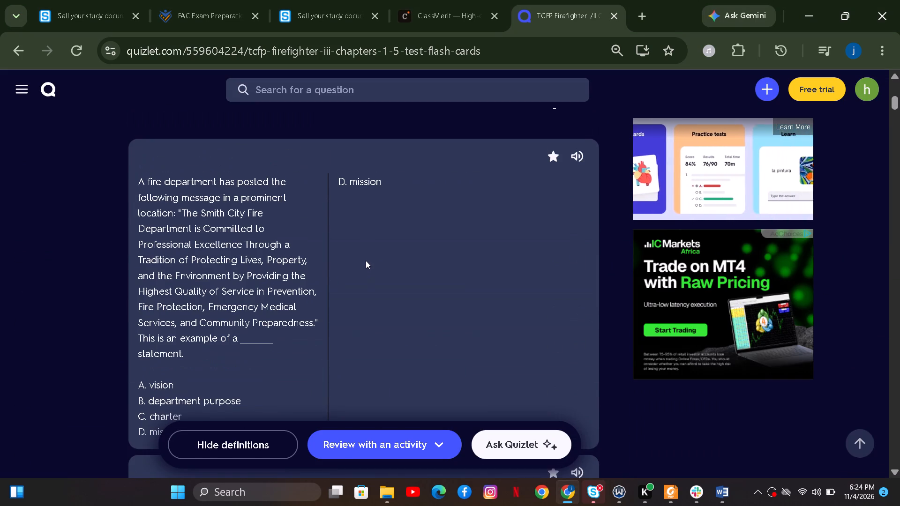
left_click_drag(137, 180, 398, 278)
scroll(387, 197, "down", 3)
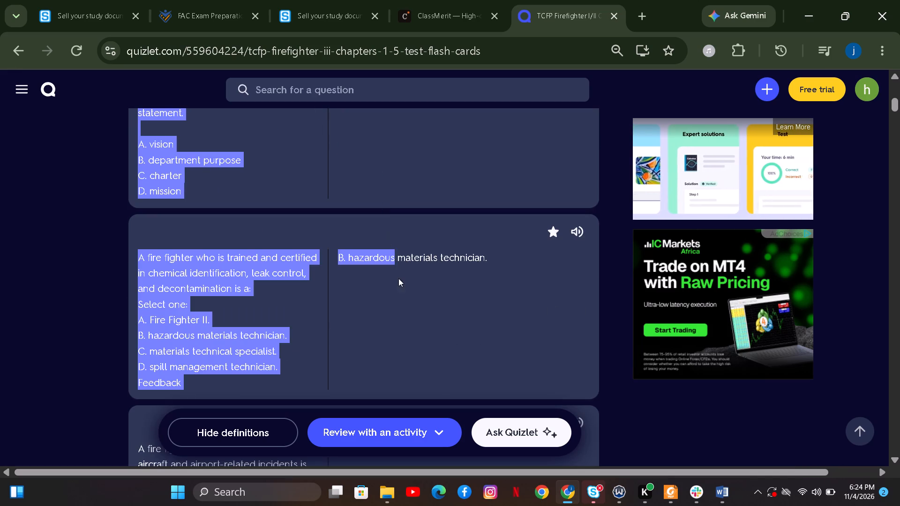
left_click_drag(398, 278, 510, 274)
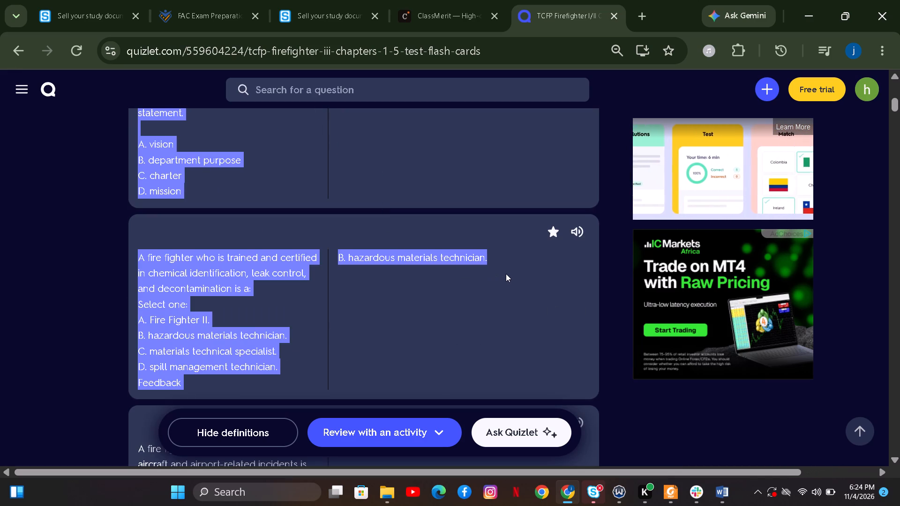
key("ctrl+c")
key("ctrl+c")
key("ctrl+c")
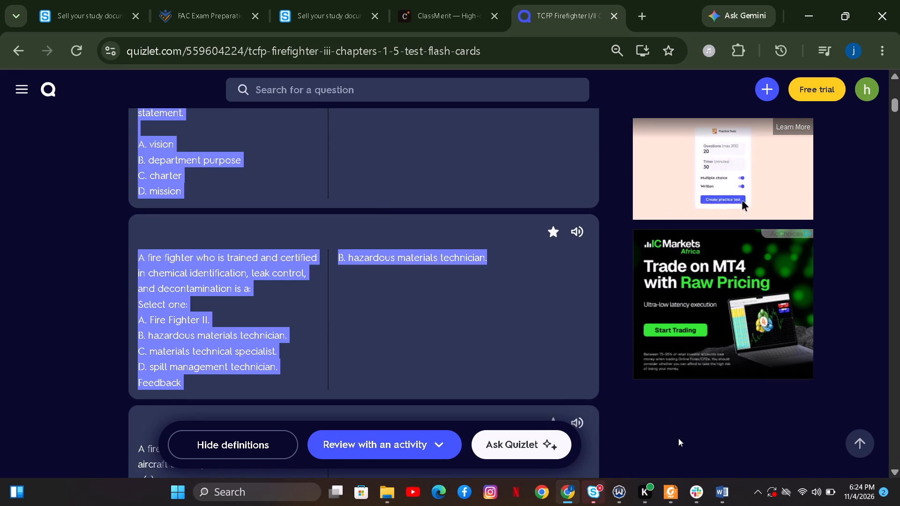
Switch to Word and paste the two copied cards at the end of the document, merging their formatting with the surrounding text.
left_click(719, 490)
key("ctrl+v")
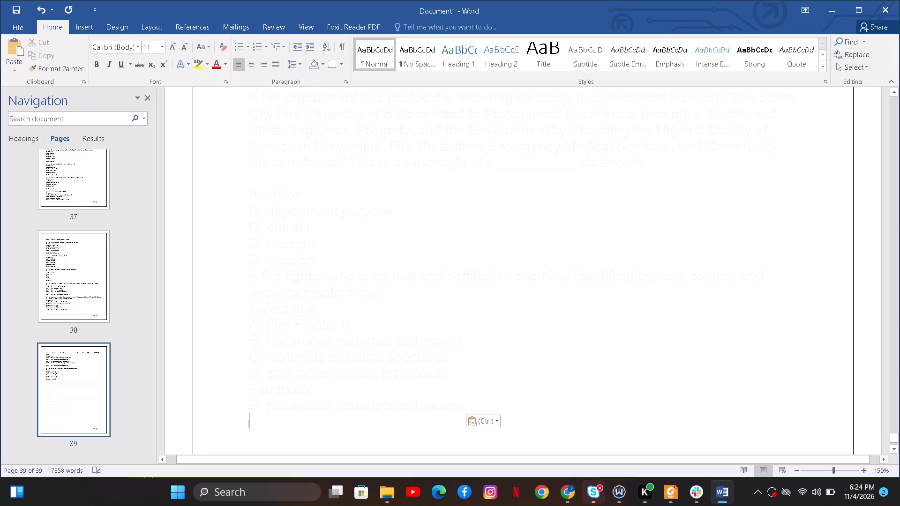
left_click(490, 417)
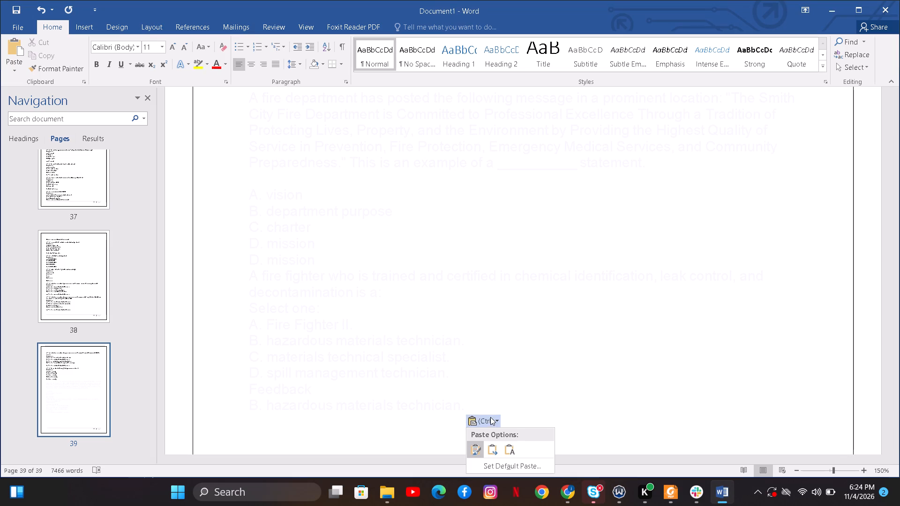
left_click(492, 442)
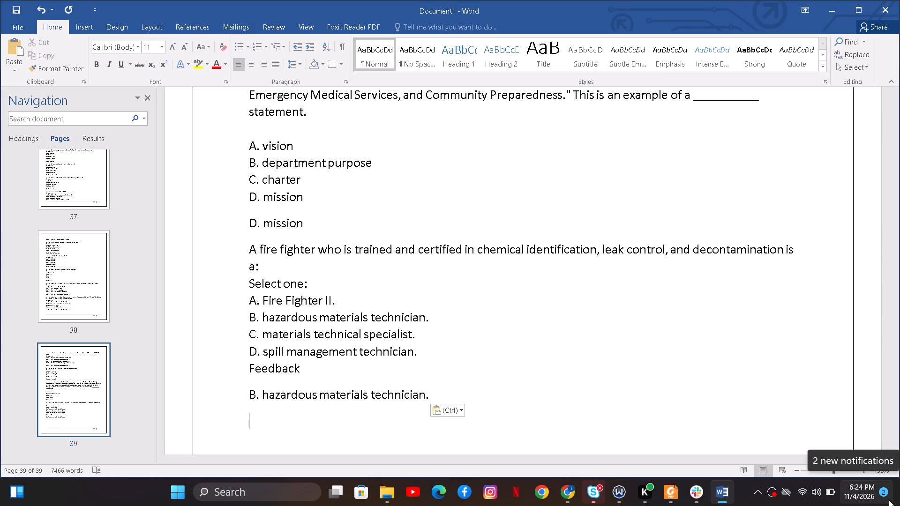
Correct the flagged word "Autoignition" to "Auto ignition" in option A of the exposed-surfaces ignition question on page 36.
triple_click(344, 377)
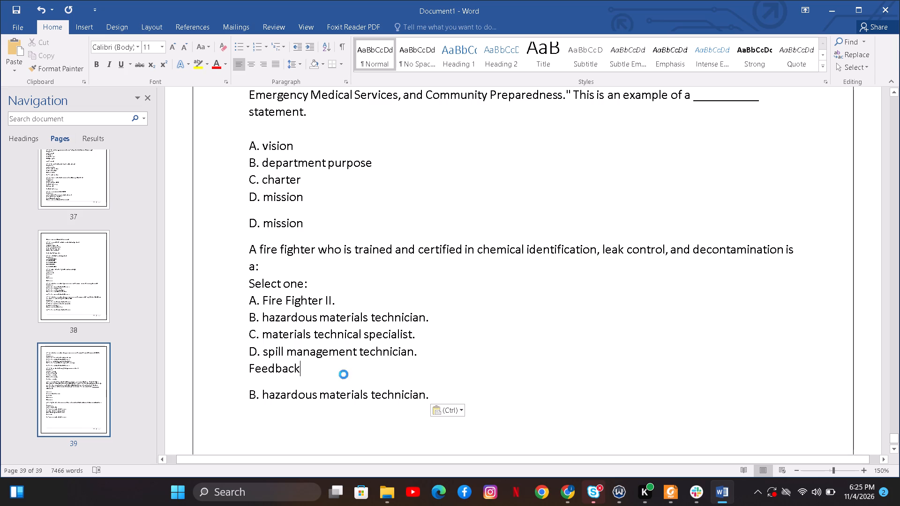
scroll(327, 376, "up", 7)
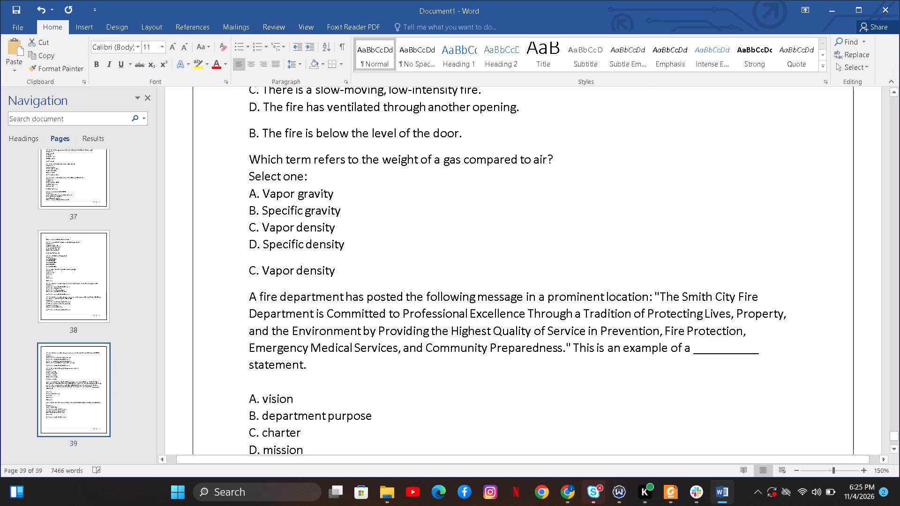
scroll(329, 374, "up", 19)
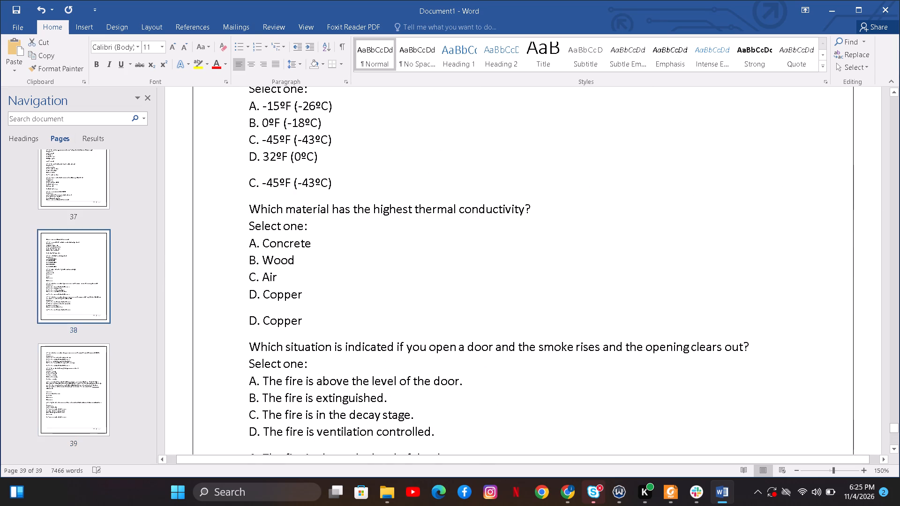
triple_click(346, 343)
left_click(346, 343)
left_click(346, 343)
scroll(349, 344, "up", 4)
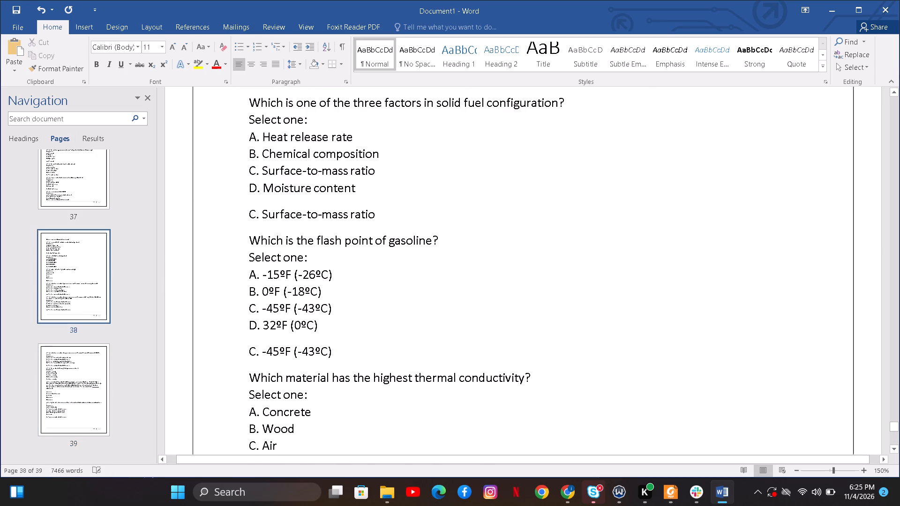
scroll(350, 342, "up", 8)
scroll(346, 339, "up", 15)
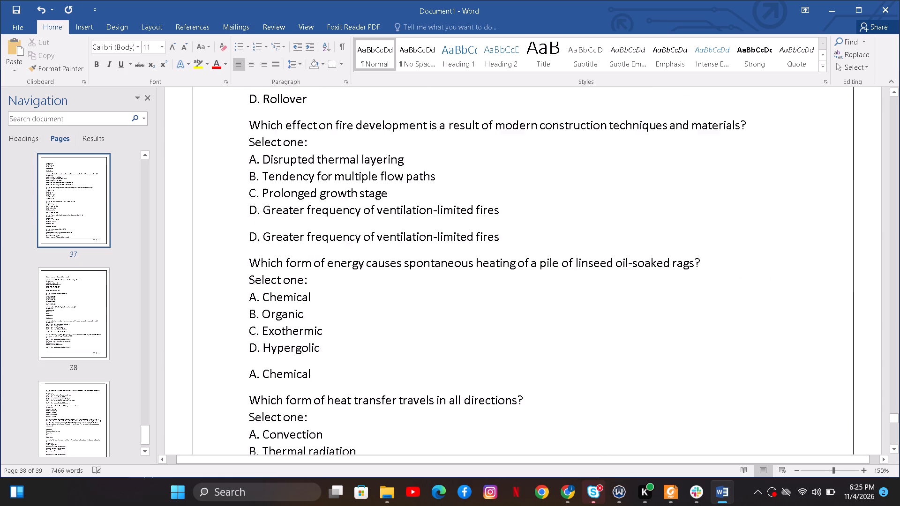
scroll(344, 335, "up", 9)
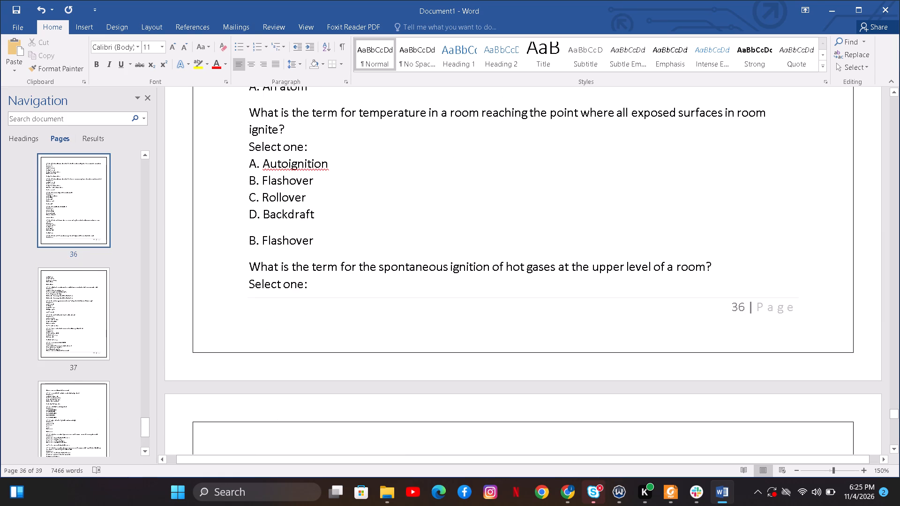
right_click(300, 170)
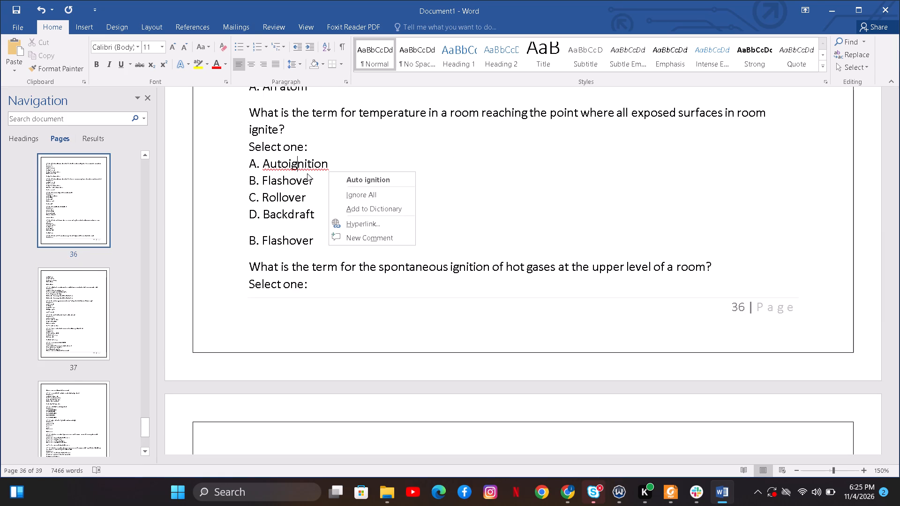
left_click(350, 186)
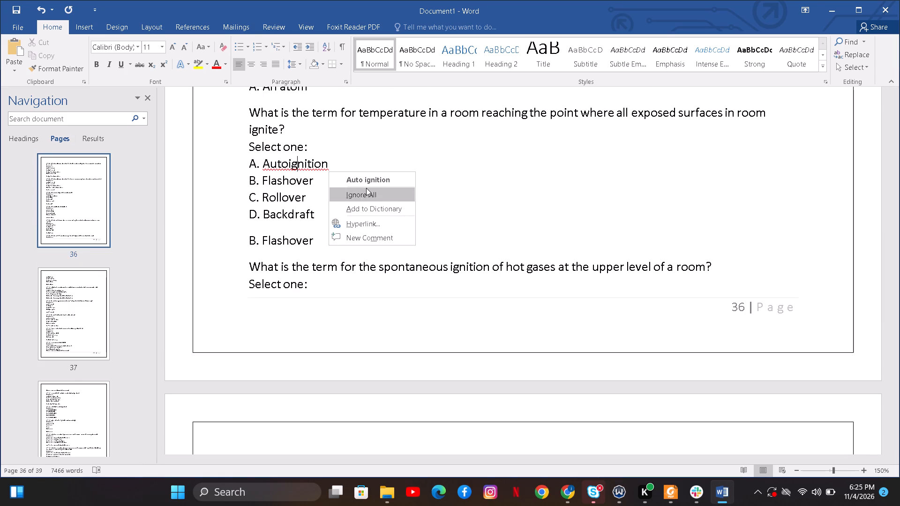
left_click(367, 176)
Ignore all spelling flags for "catalyzation" in the rapid chemical process question on page 35.
scroll(361, 272, "down", 20)
scroll(361, 272, "down", 2)
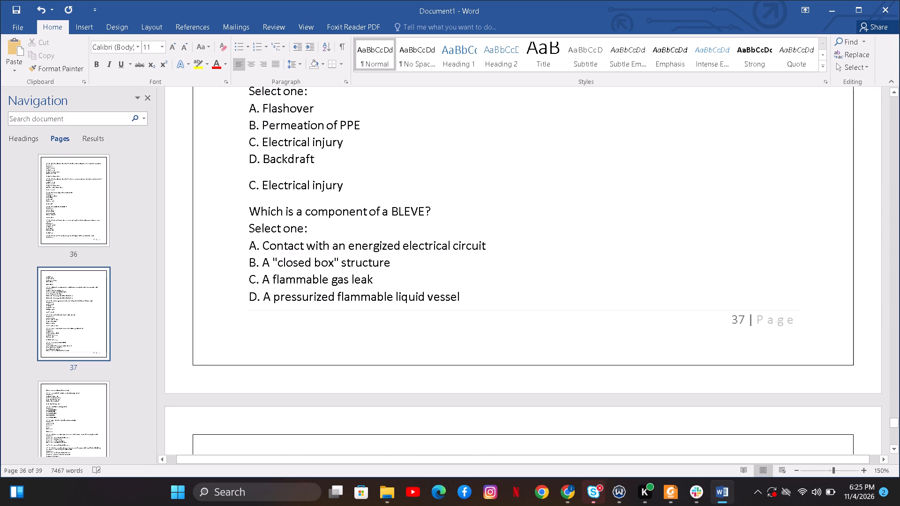
scroll(370, 285, "down", 20)
scroll(370, 285, "down", 16)
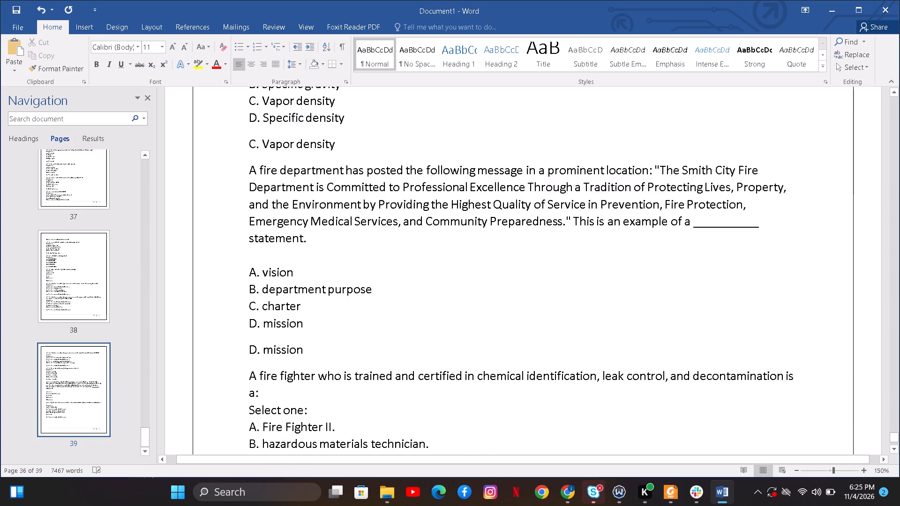
scroll(369, 280, "down", 10)
scroll(369, 279, "up", 20)
scroll(369, 279, "up", 6)
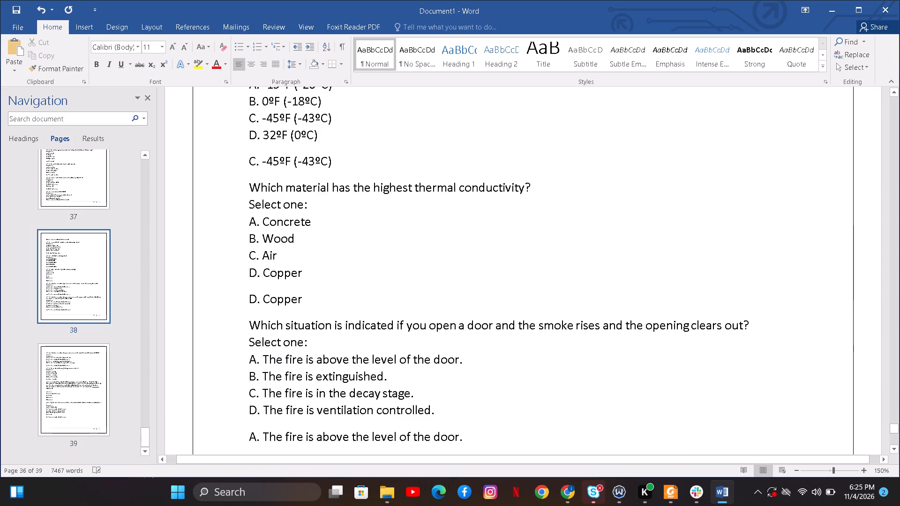
scroll(364, 277, "up", 20)
scroll(364, 277, "up", 12)
scroll(371, 275, "down", 1)
scroll(371, 275, "up", 9)
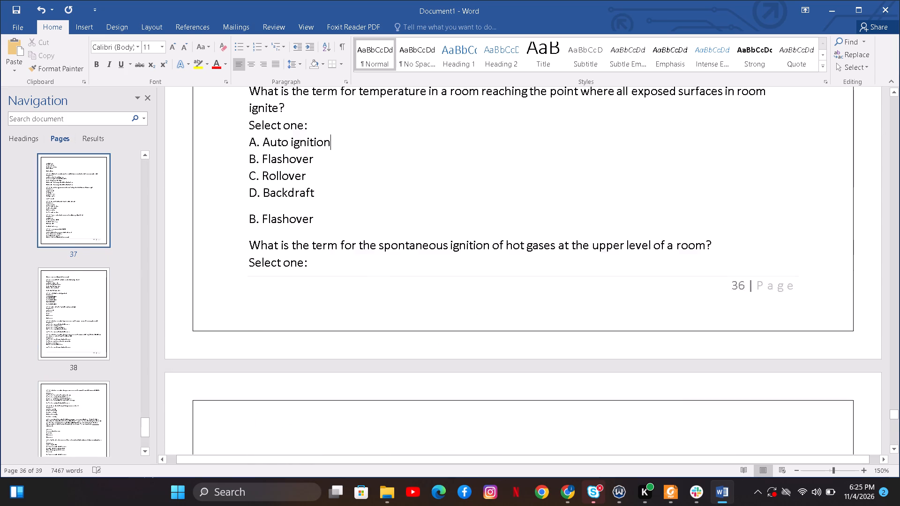
scroll(372, 274, "up", 20)
scroll(372, 274, "up", 17)
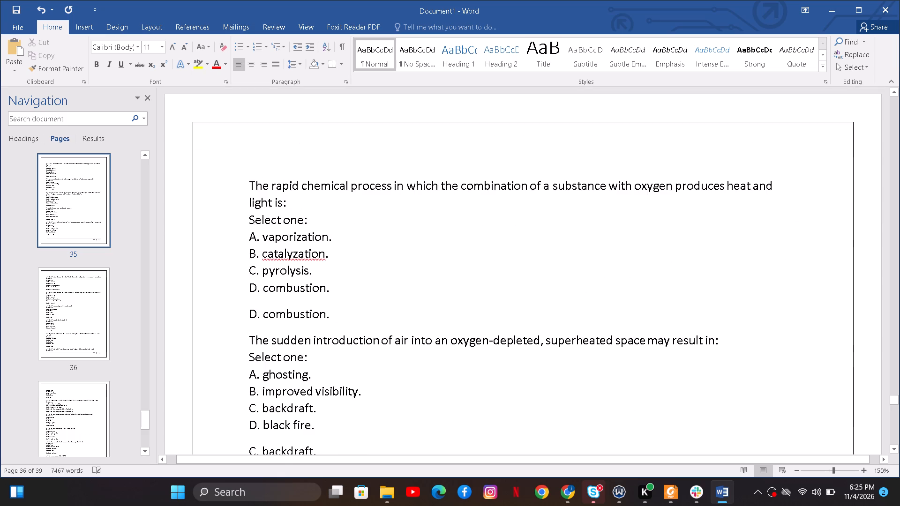
scroll(376, 275, "up", 2)
right_click(305, 343)
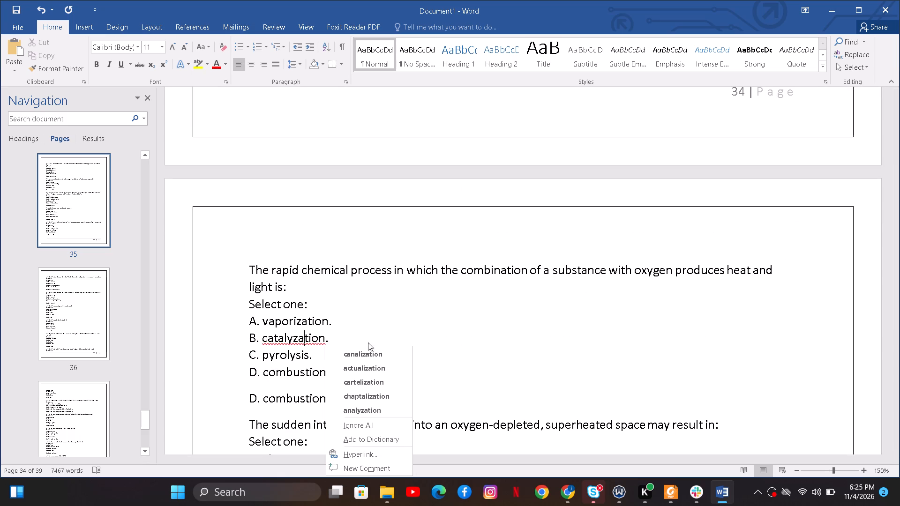
left_click(380, 424)
Ignore all spelling flags for "Catagenesis" in the new compound question on page 33.
scroll(372, 351, "up", 8)
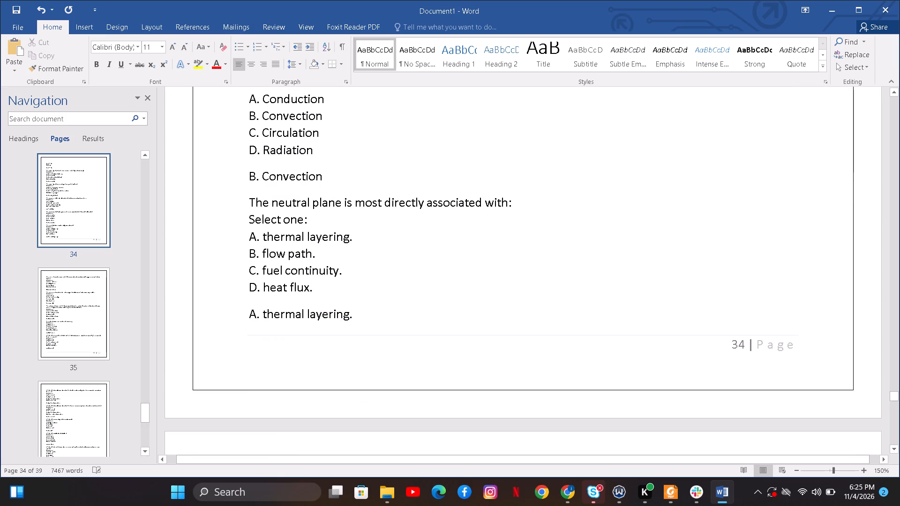
scroll(374, 341, "up", 20)
scroll(374, 341, "up", 8)
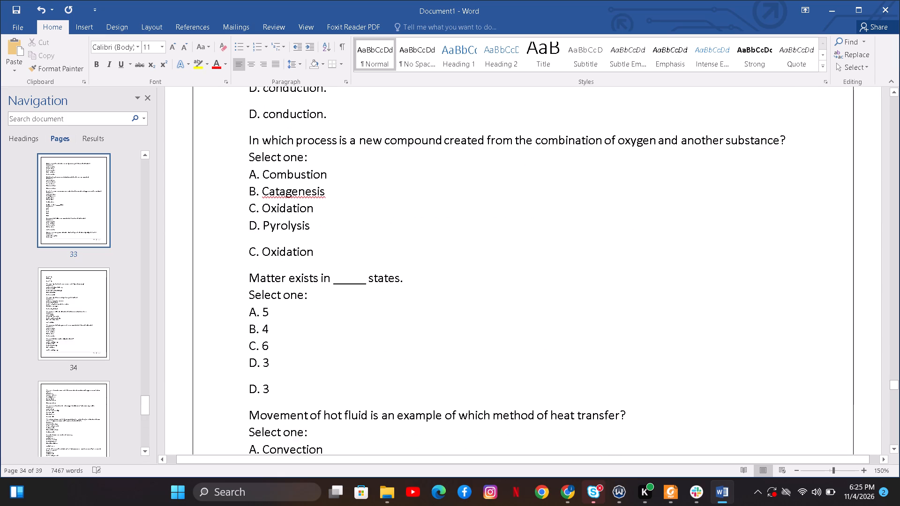
right_click(298, 238)
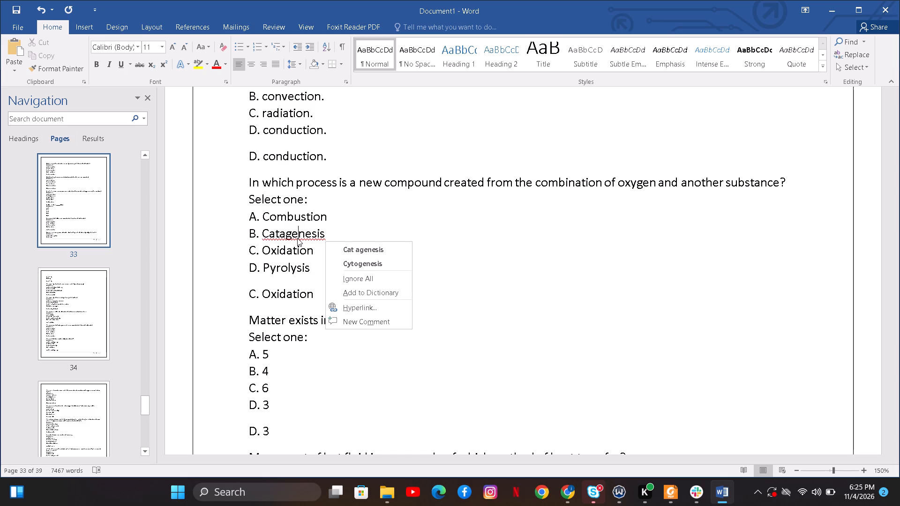
left_click(356, 275)
Ignore all spelling flags for "Isothermic" in the decreasing oxygen and fuel supply question on page 31.
scroll(356, 274, "up", 5)
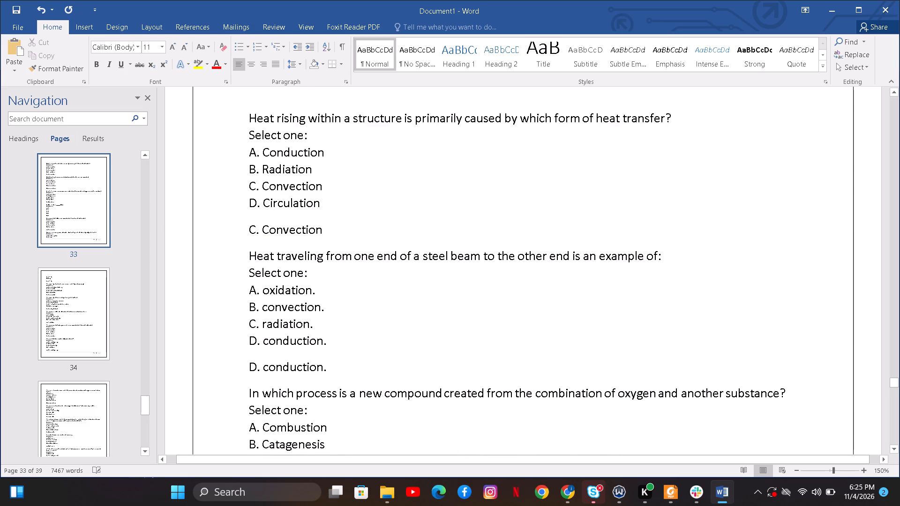
scroll(357, 273, "up", 19)
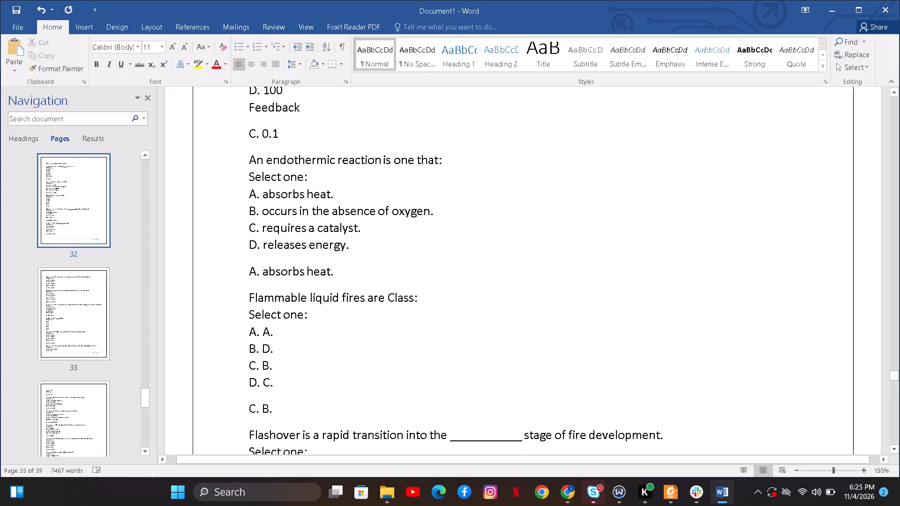
scroll(358, 271, "up", 15)
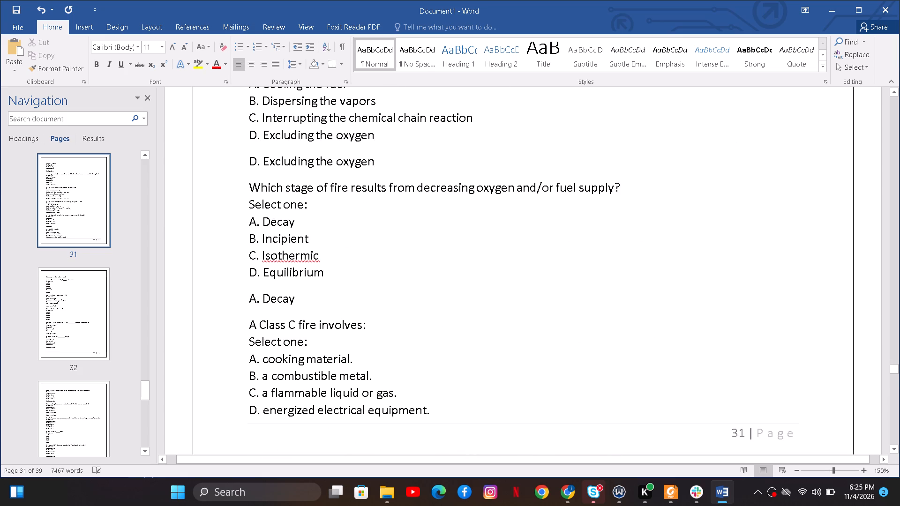
right_click(291, 257)
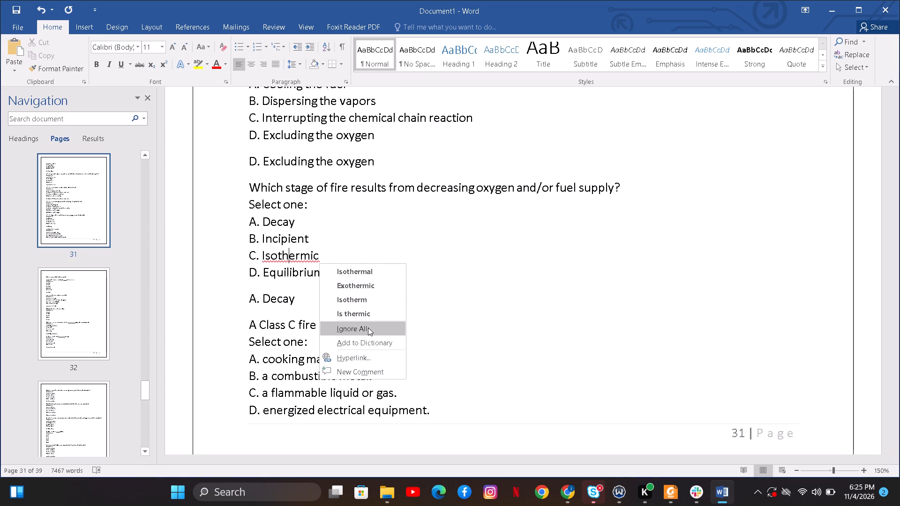
left_click(368, 327)
Correct "Autoignition" to "Auto ignition" in option A of the fire point question on page 30.
scroll(367, 317, "up", 20)
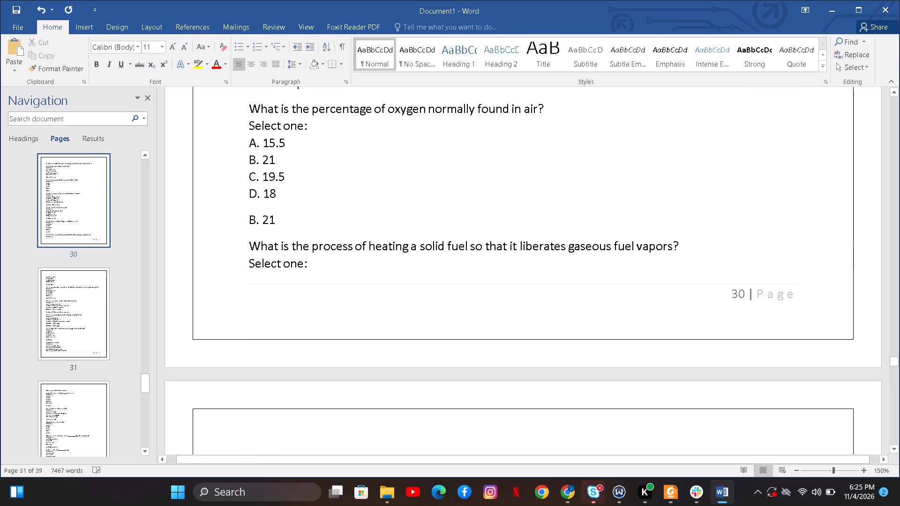
scroll(368, 311, "up", 7)
right_click(304, 348)
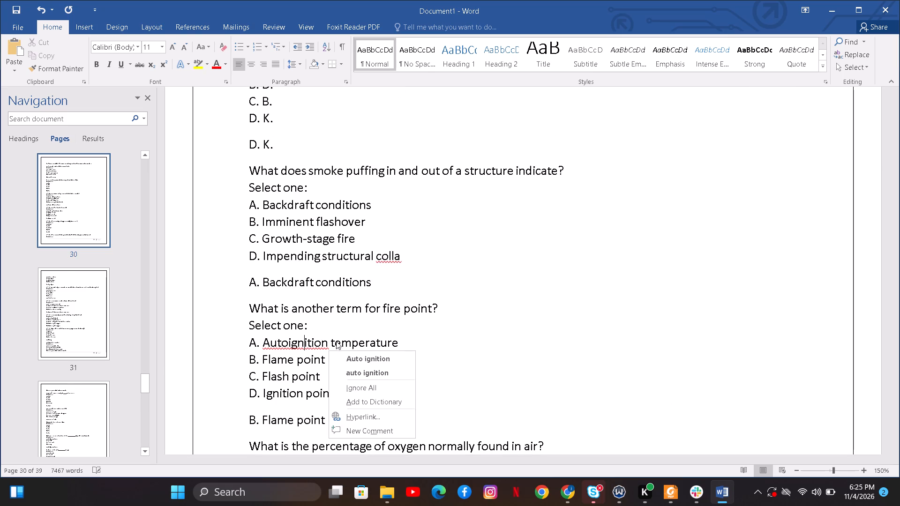
left_click(356, 357)
Ignore all spelling flags for "colla" in the smoke puffing question and "isothermic" in the heat-producing reaction question on page 30.
right_click(393, 261)
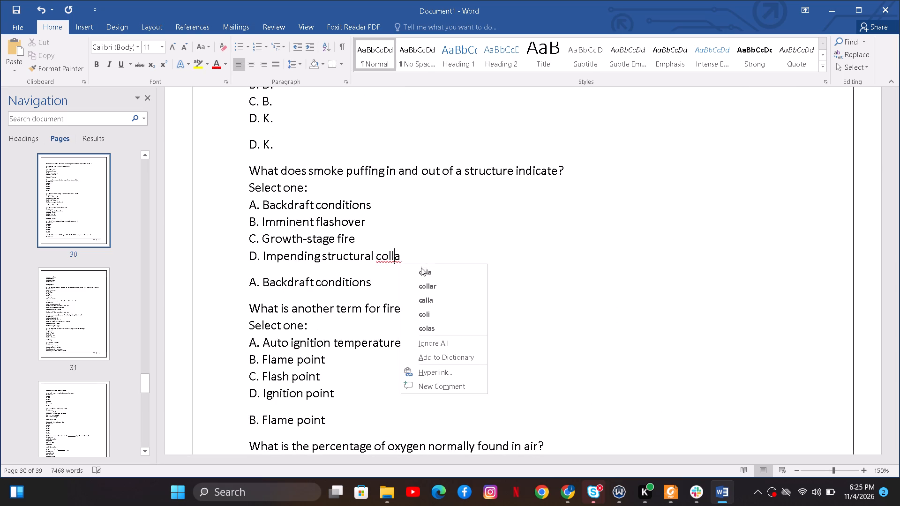
left_click(431, 341)
scroll(422, 337, "up", 6)
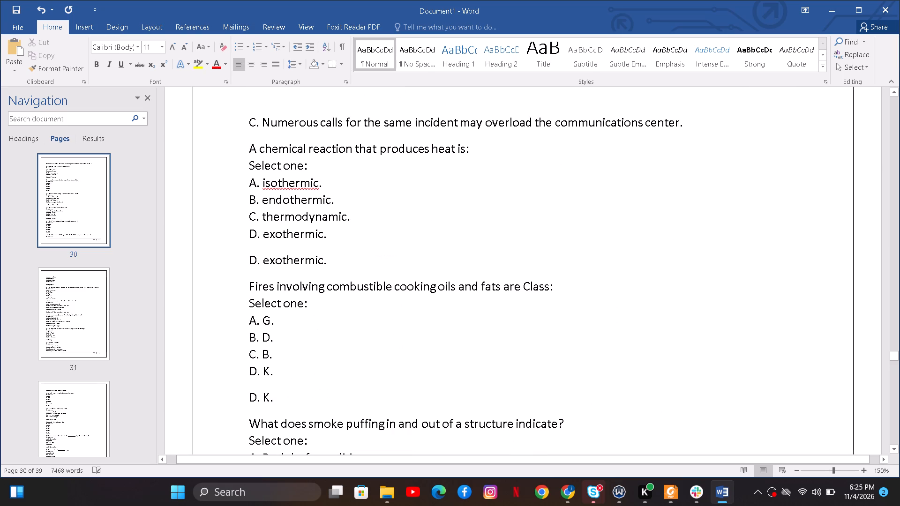
right_click(277, 186)
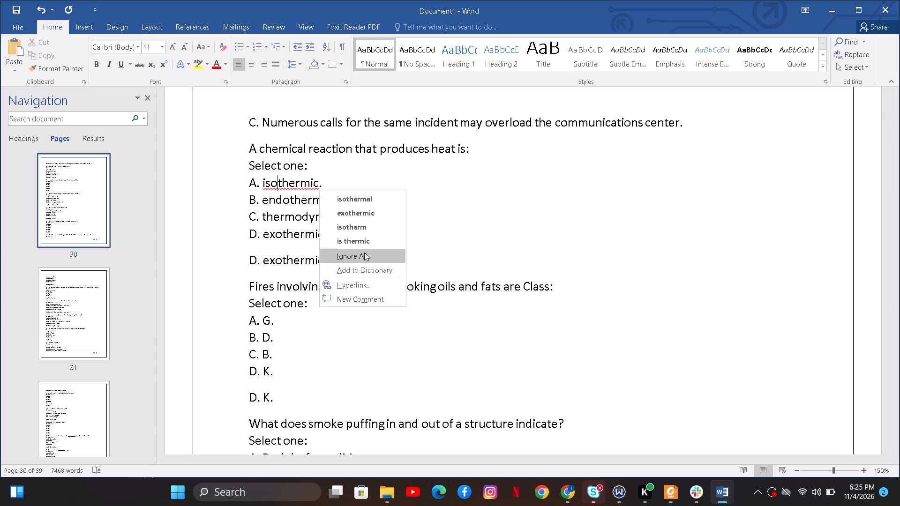
left_click(364, 253)
Ignore all spelling flags for "telecommunicator" and "telecommunicators" in the caller device and NFPA standard questions on page 29.
scroll(361, 253, "up", 8)
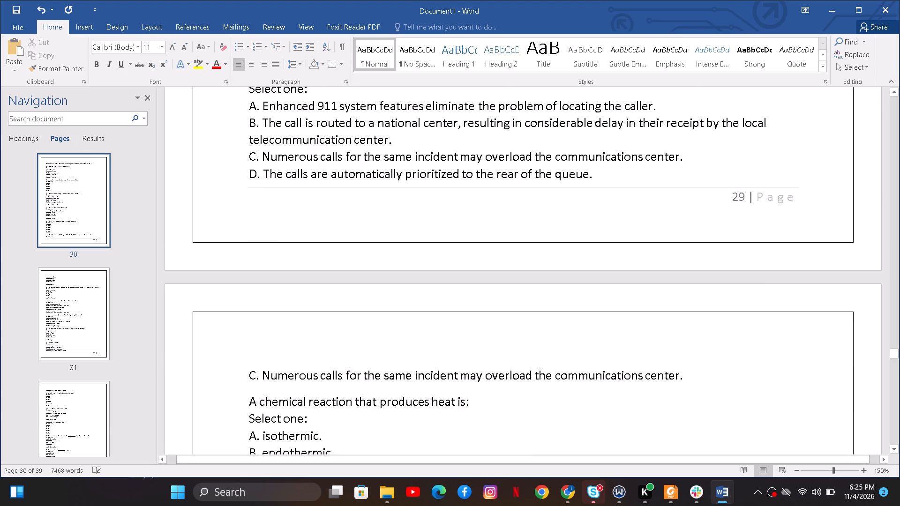
scroll(359, 251, "up", 5)
right_click(588, 230)
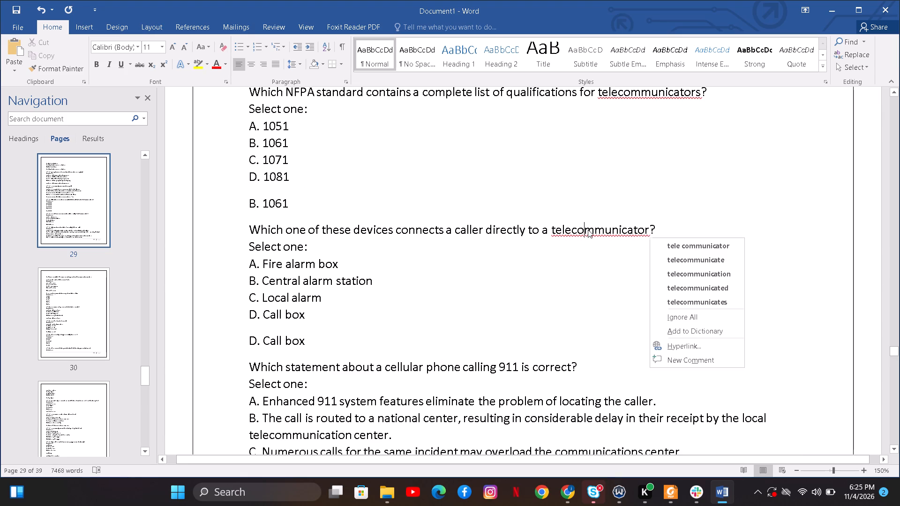
left_click(697, 318)
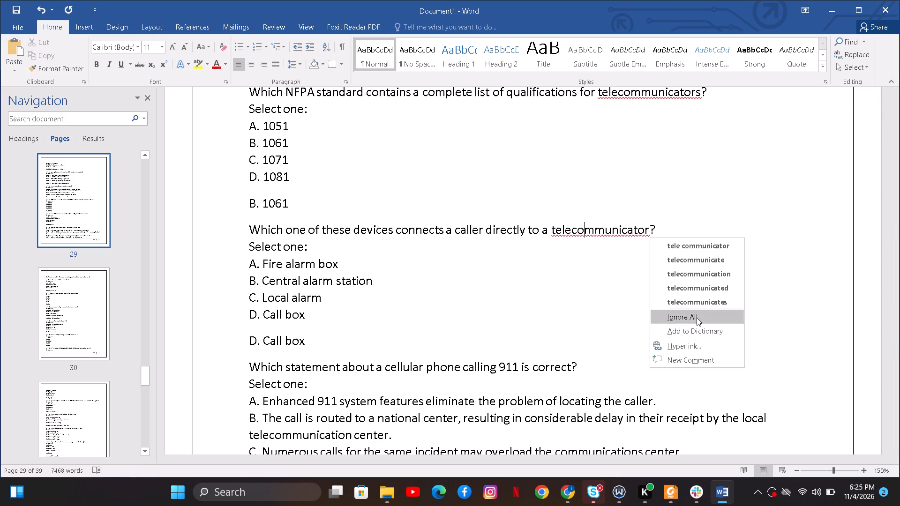
scroll(562, 277, "up", 5)
right_click(627, 302)
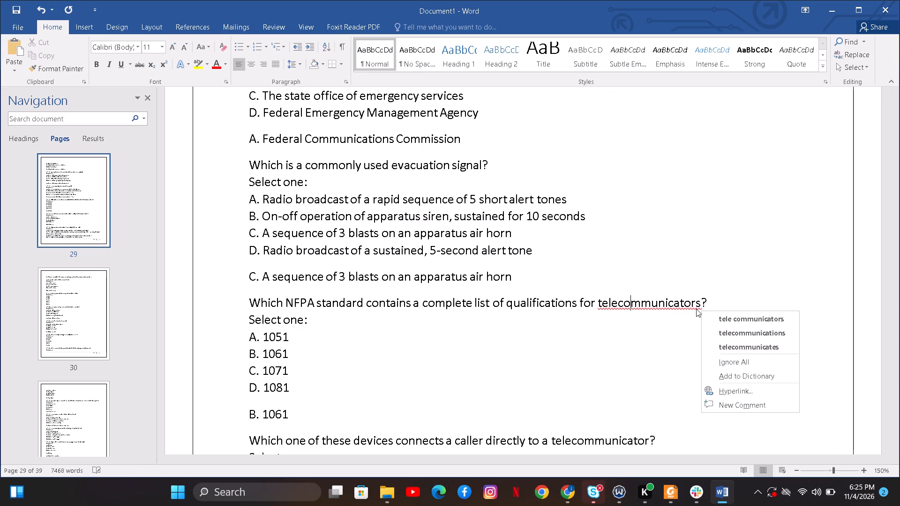
left_click(756, 359)
Review the questions on pages 28 back through 22 for remaining spelling flags.
scroll(387, 265, "up", 11)
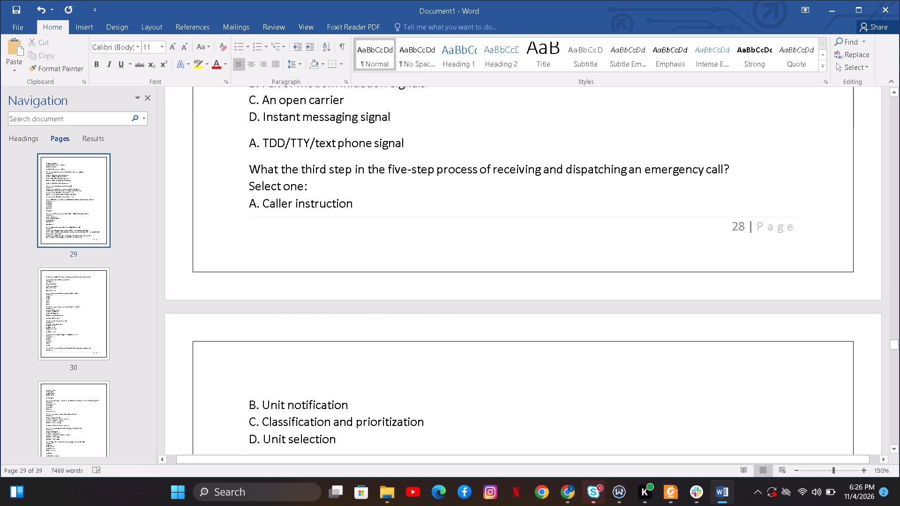
scroll(361, 259, "up", 11)
scroll(368, 255, "up", 12)
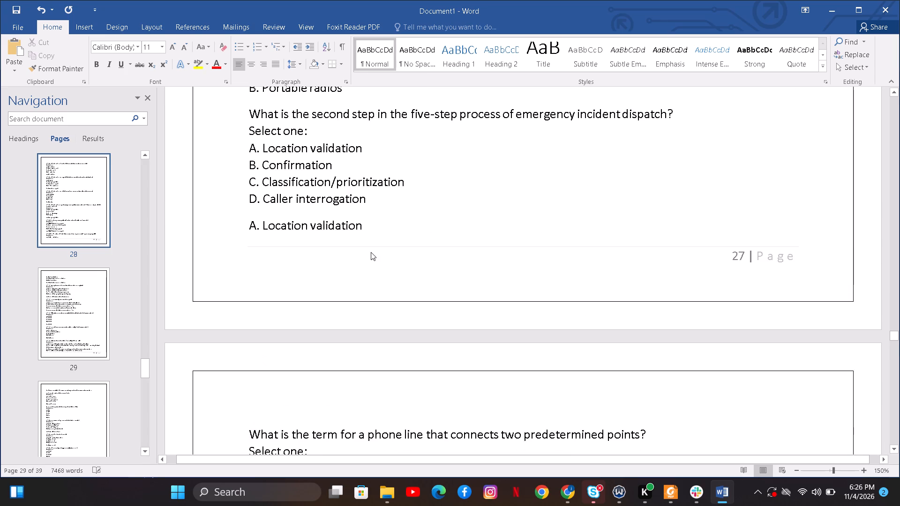
scroll(371, 252, "up", 16)
scroll(375, 250, "up", 6)
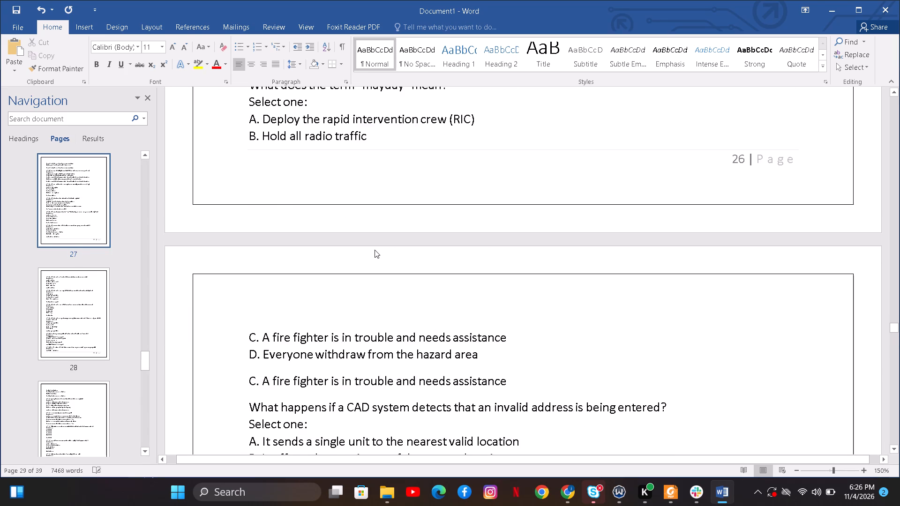
scroll(375, 250, "up", 8)
scroll(377, 249, "up", 14)
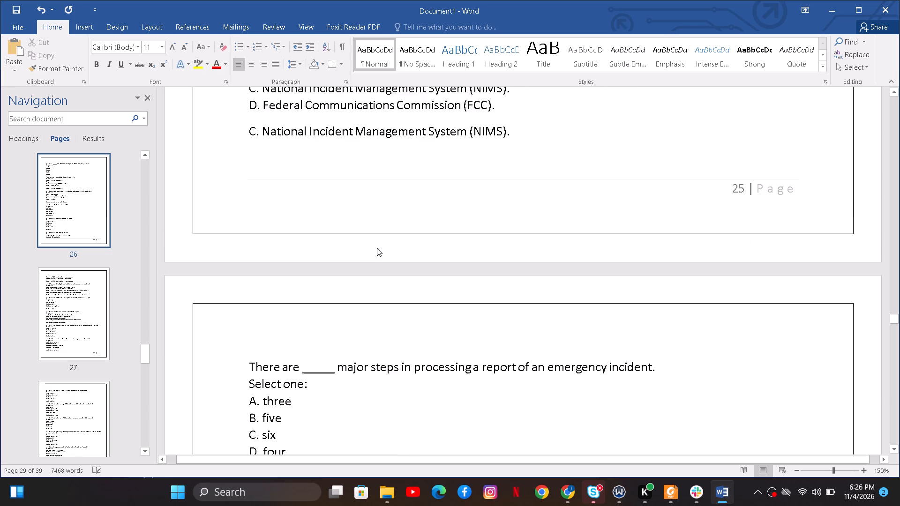
scroll(377, 248, "up", 3)
scroll(377, 247, "up", 20)
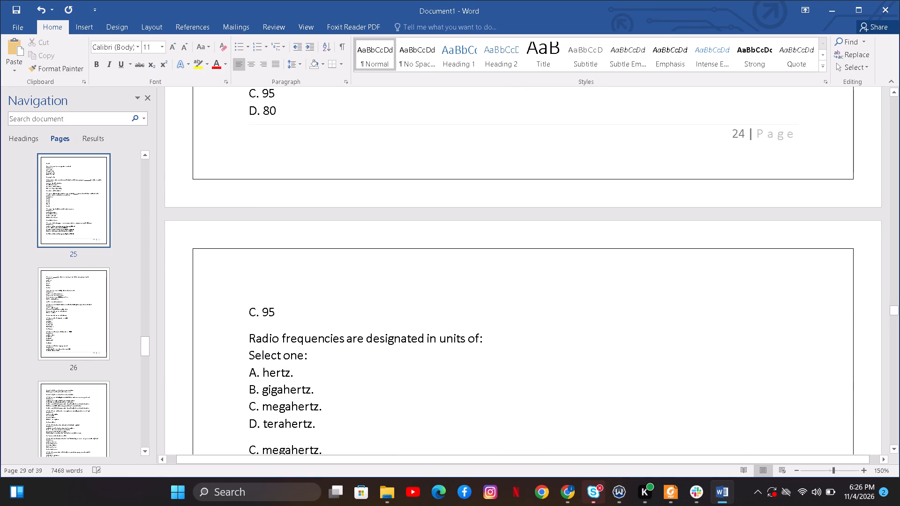
scroll(383, 241, "up", 19)
scroll(384, 240, "down", 7)
scroll(384, 239, "up", 19)
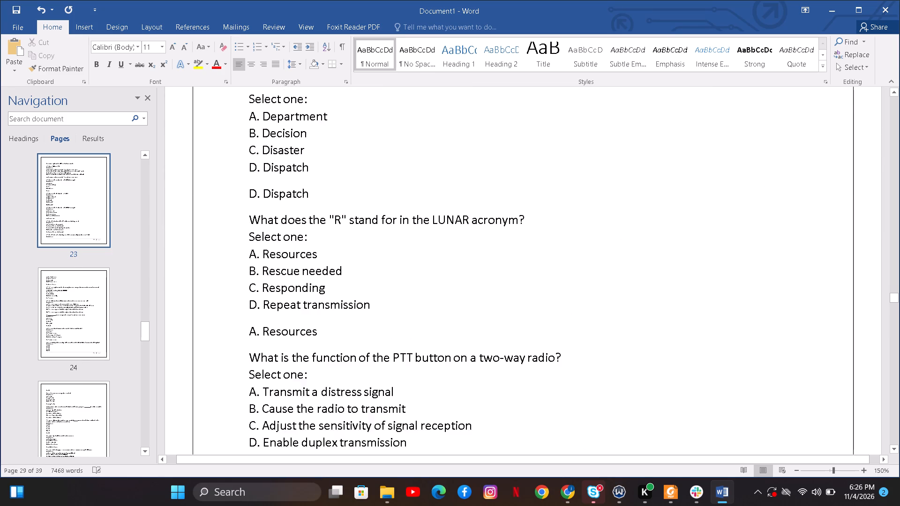
scroll(384, 239, "up", 11)
scroll(384, 239, "up", 11)
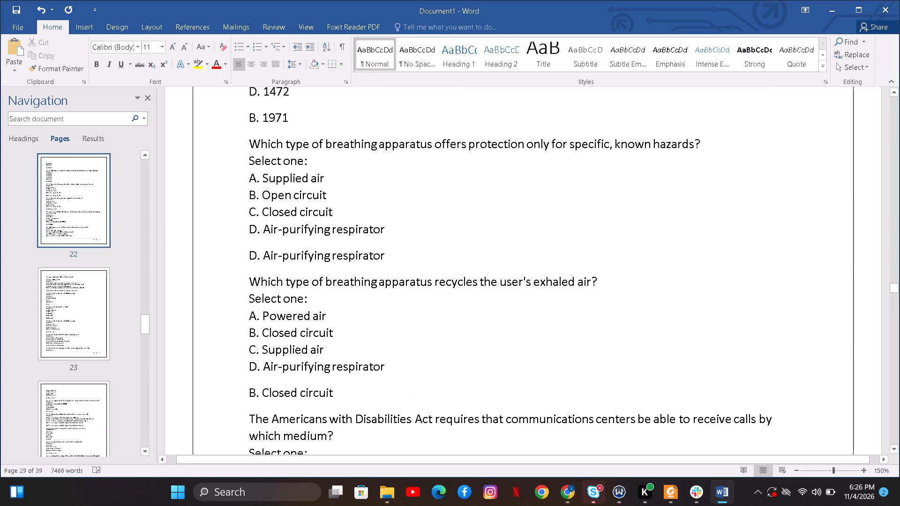
Ignore all spelling flags for "Extos" in option A of the structural firefighting boots material question on page 21.
scroll(384, 239, "up", 20)
scroll(384, 239, "up", 4)
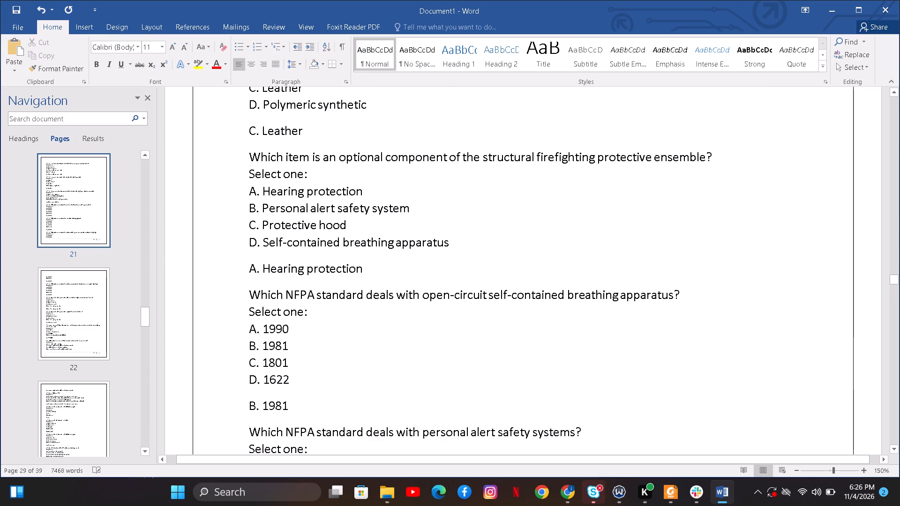
scroll(384, 239, "up", 7)
scroll(384, 239, "down", 4)
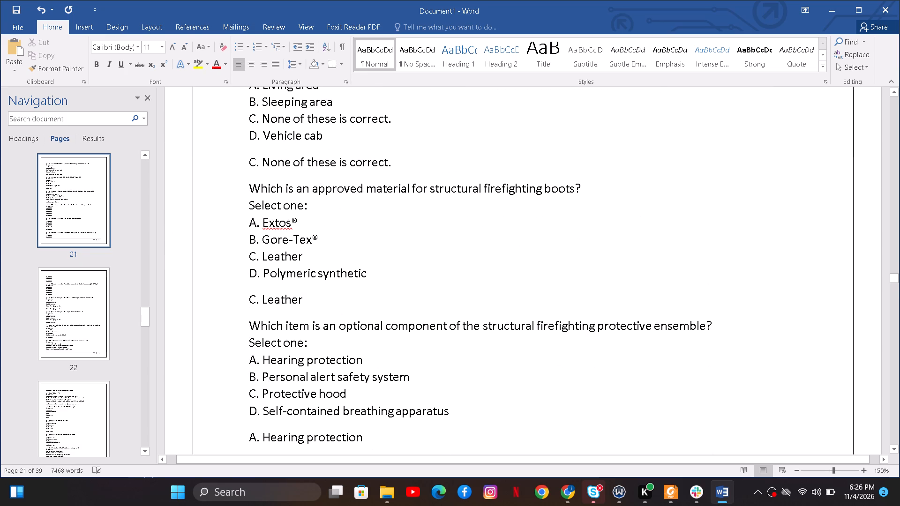
right_click(276, 230)
left_click(340, 296)
Correct "facepiece" to "face piece" in option A of the protective hoods hazard question on page 18.
scroll(336, 282, "up", 6)
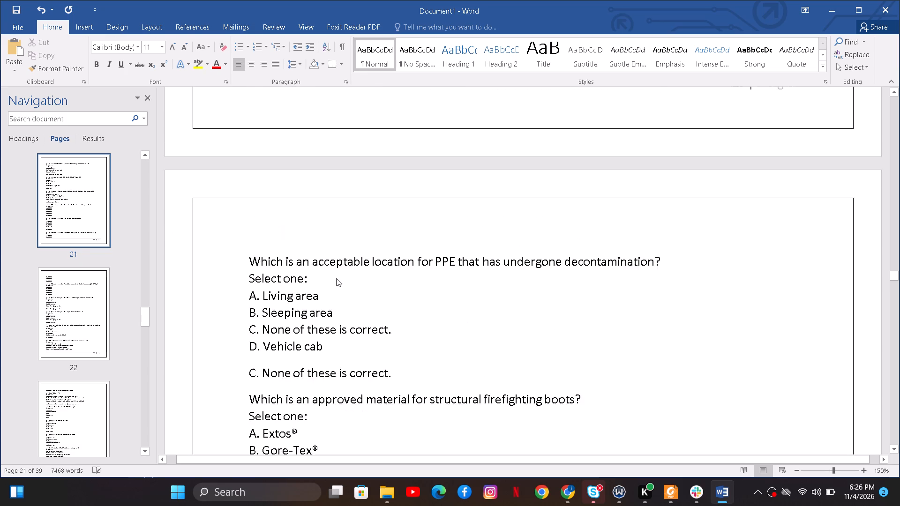
scroll(336, 278, "up", 20)
scroll(336, 278, "up", 5)
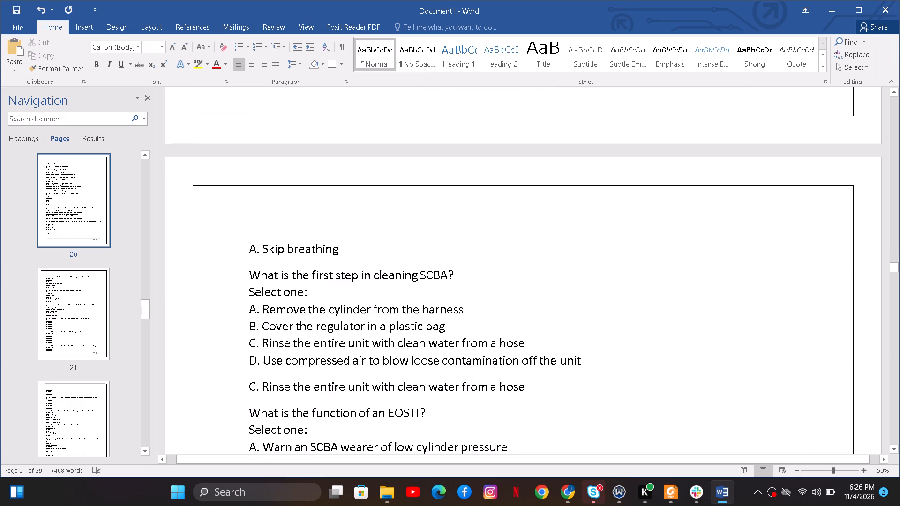
scroll(338, 274, "up", 9)
scroll(339, 274, "up", 15)
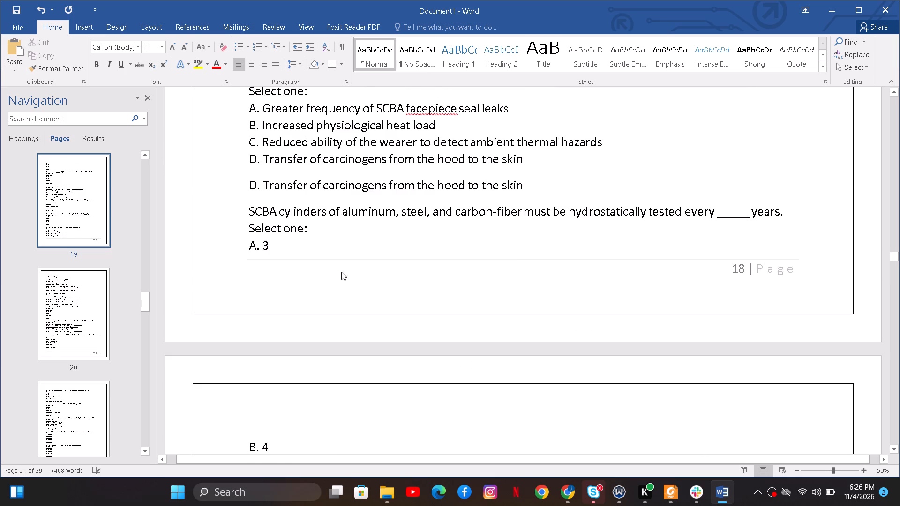
scroll(341, 272, "up", 3)
right_click(423, 283)
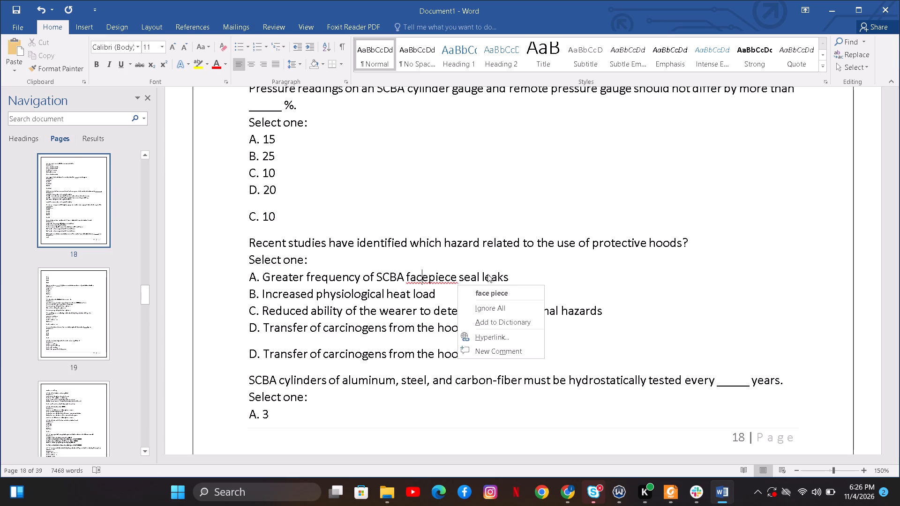
left_click(501, 291)
Review the questions from page 18 back through page 12 for remaining spelling flags.
scroll(319, 254, "up", 6)
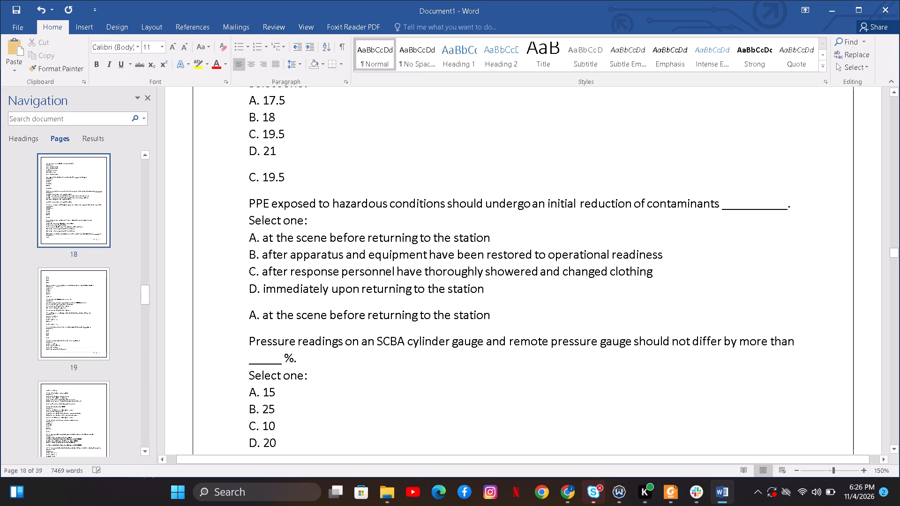
scroll(322, 251, "up", 19)
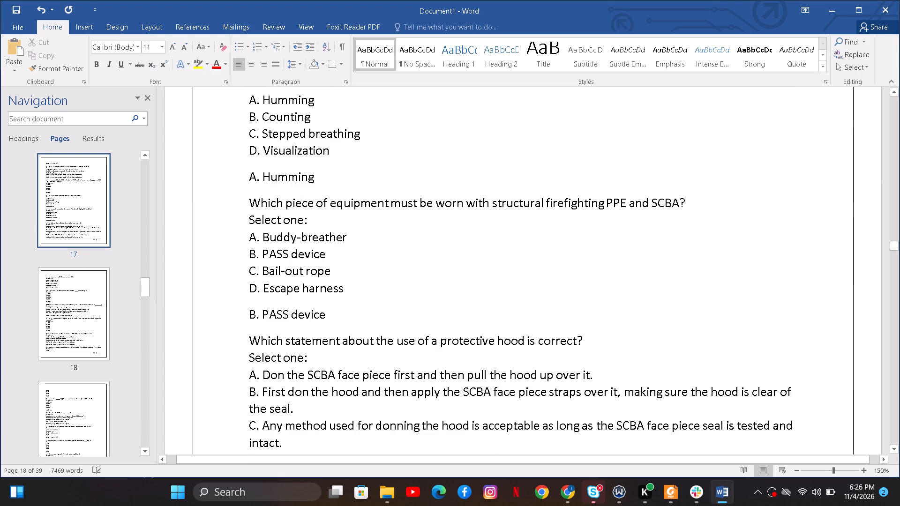
scroll(326, 247, "up", 8)
scroll(326, 247, "up", 14)
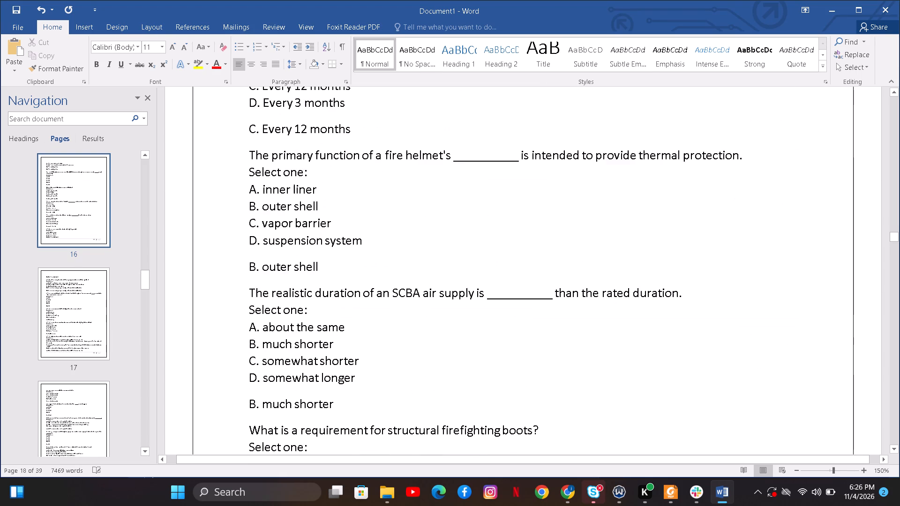
scroll(327, 247, "up", 12)
scroll(328, 246, "up", 9)
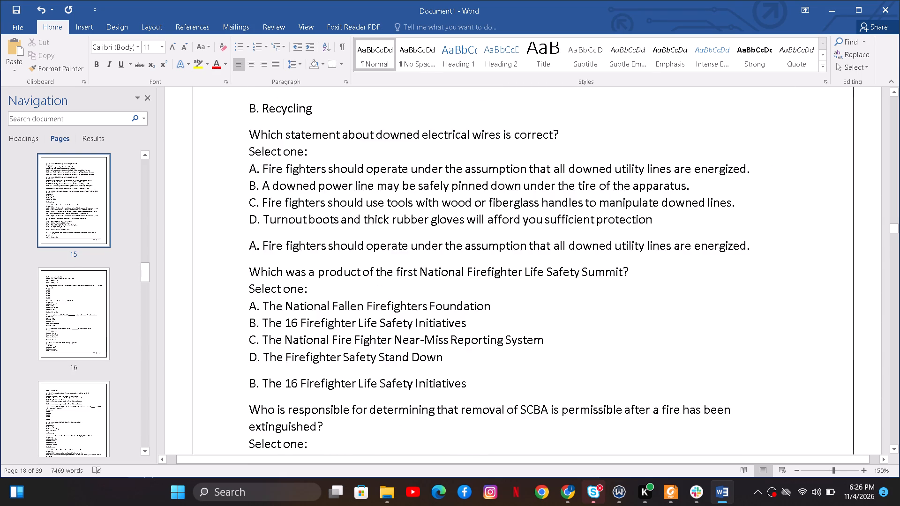
scroll(329, 245, "up", 20)
scroll(329, 245, "up", 5)
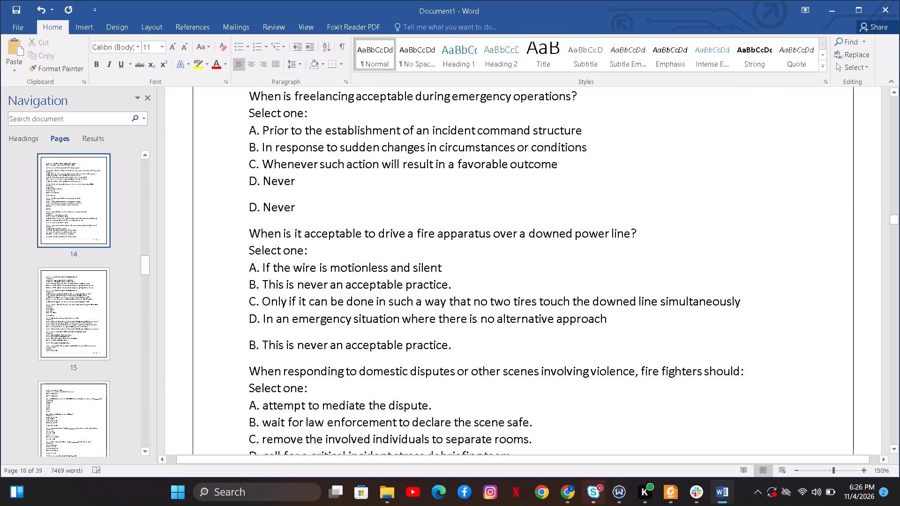
scroll(332, 242, "up", 10)
scroll(333, 242, "up", 14)
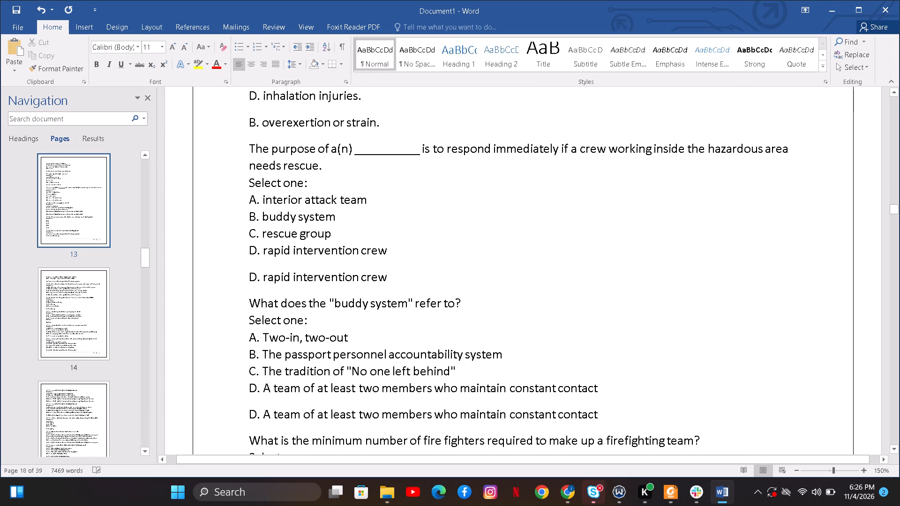
scroll(334, 241, "up", 3)
scroll(334, 241, "up", 20)
scroll(334, 241, "up", 1)
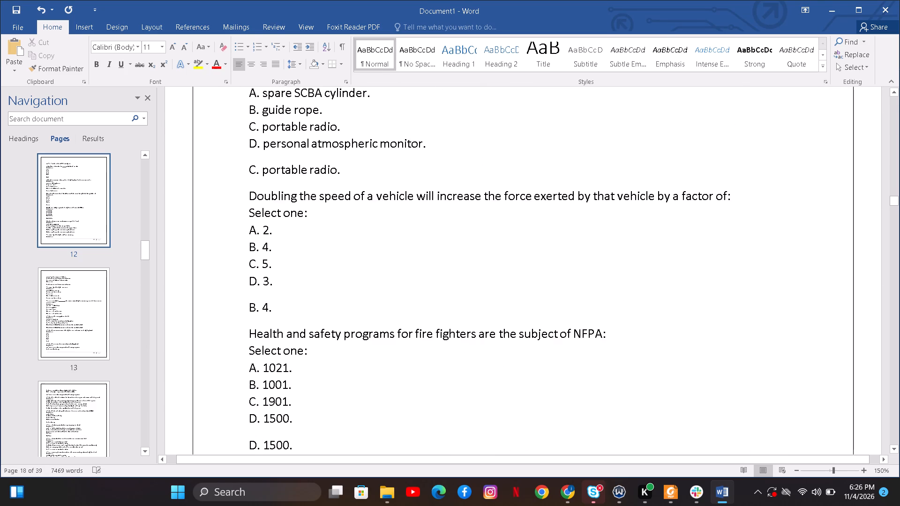
Ignore all spelling flags for "fireground" in the question about authority to stop unsafe activity on page 11.
scroll(334, 239, "up", 20)
scroll(334, 239, "up", 5)
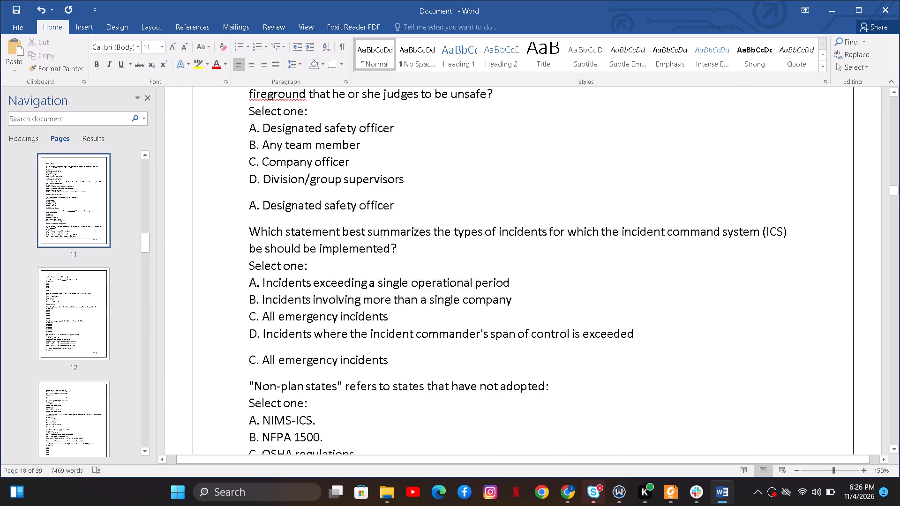
scroll(335, 238, "up", 6)
scroll(333, 240, "down", 5)
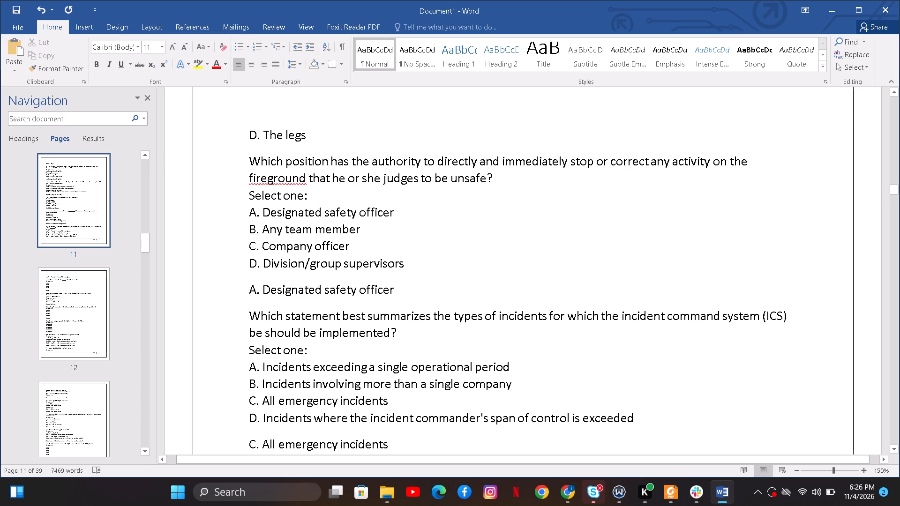
right_click(277, 184)
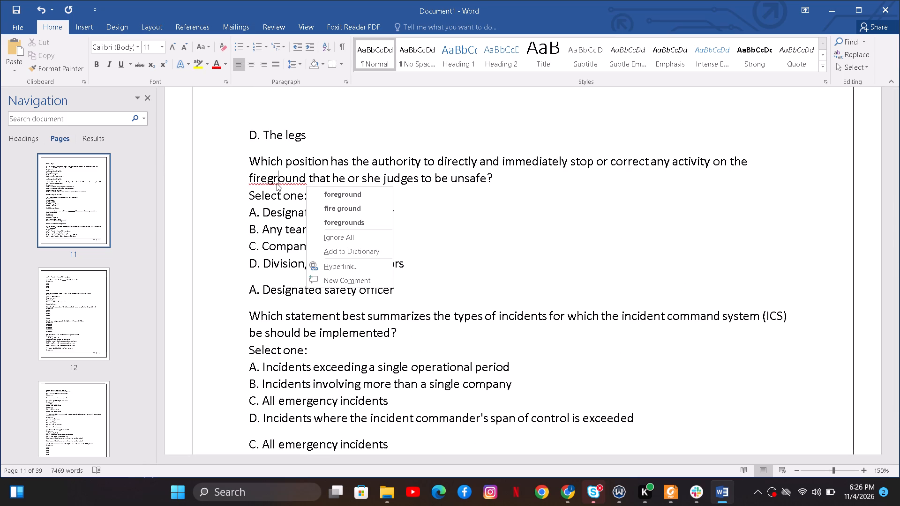
left_click(352, 239)
Ignore all spelling flags for "oz" in the question about drinking water during physical exertion on page 9.
scroll(352, 236, "up", 5)
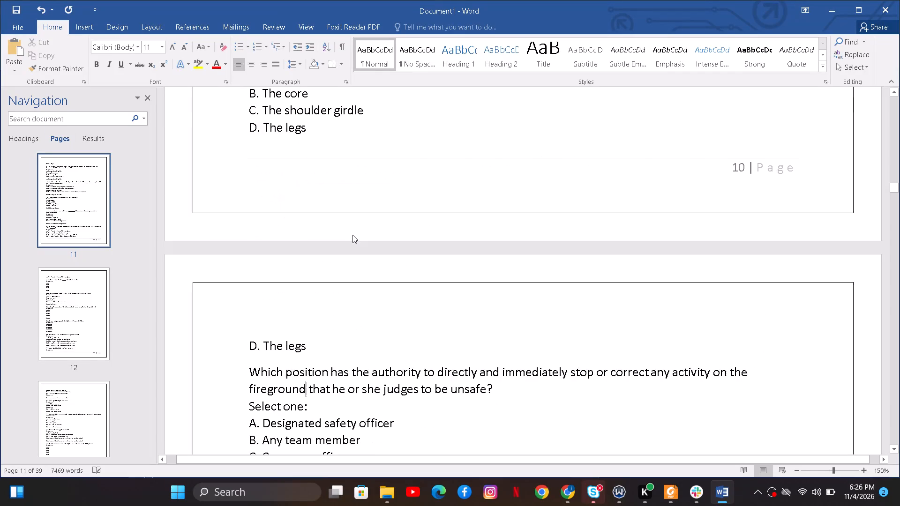
scroll(353, 234, "up", 19)
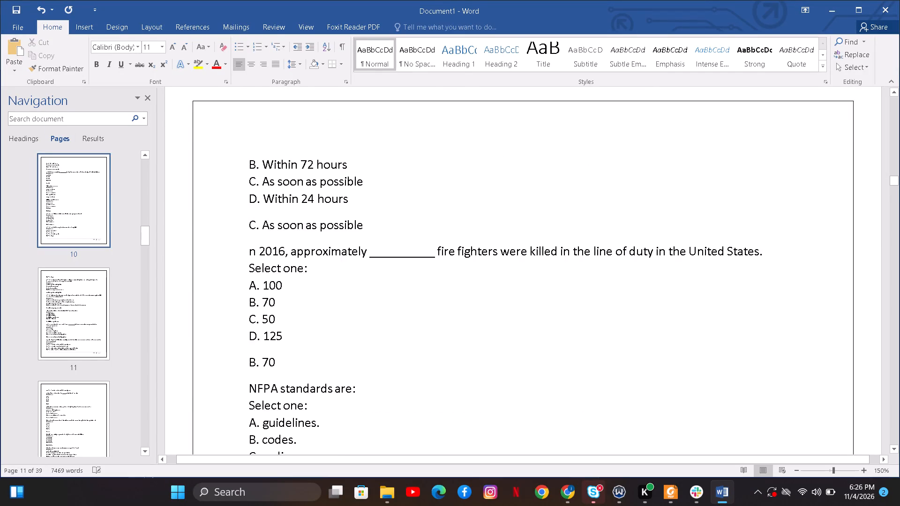
scroll(356, 231, "up", 12)
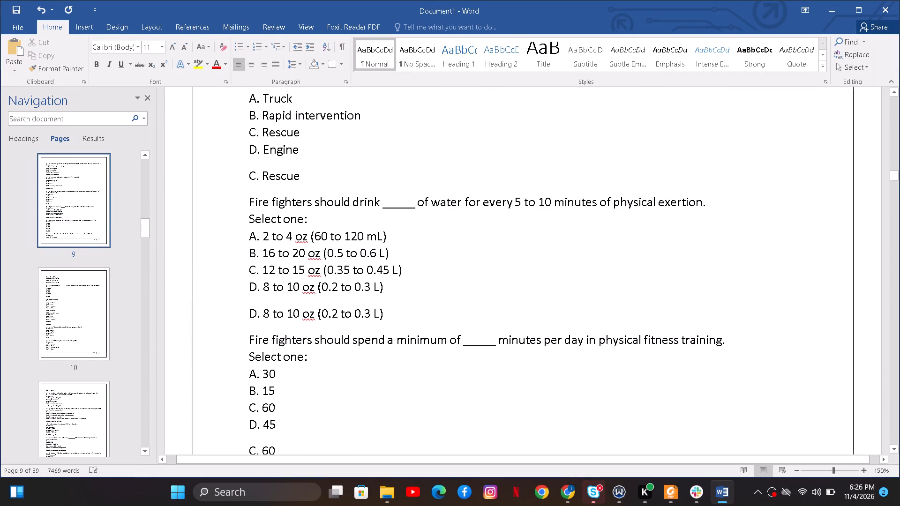
right_click(309, 316)
left_click(355, 399)
Ignore all spelling flags for "Hautsch" in option D of the first fire hydrant question on page 7.
scroll(327, 327, "up", 19)
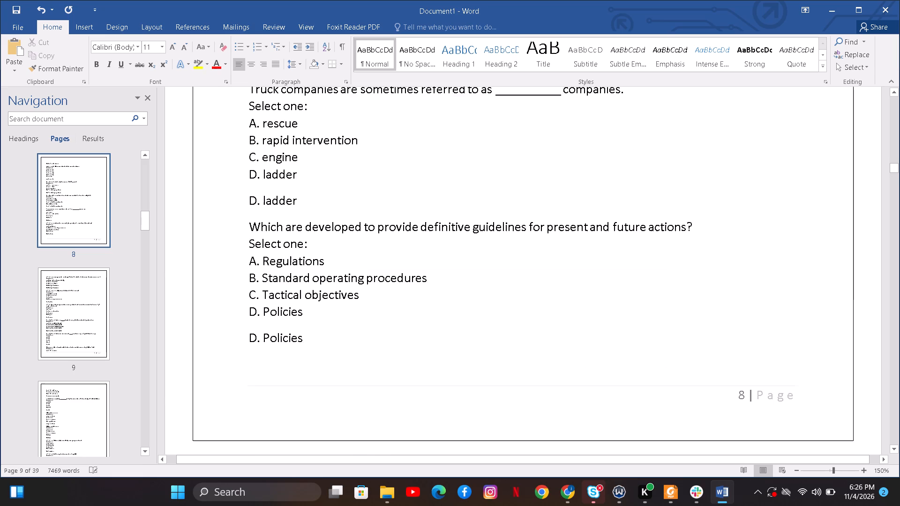
scroll(330, 321, "up", 19)
scroll(331, 318, "up", 2)
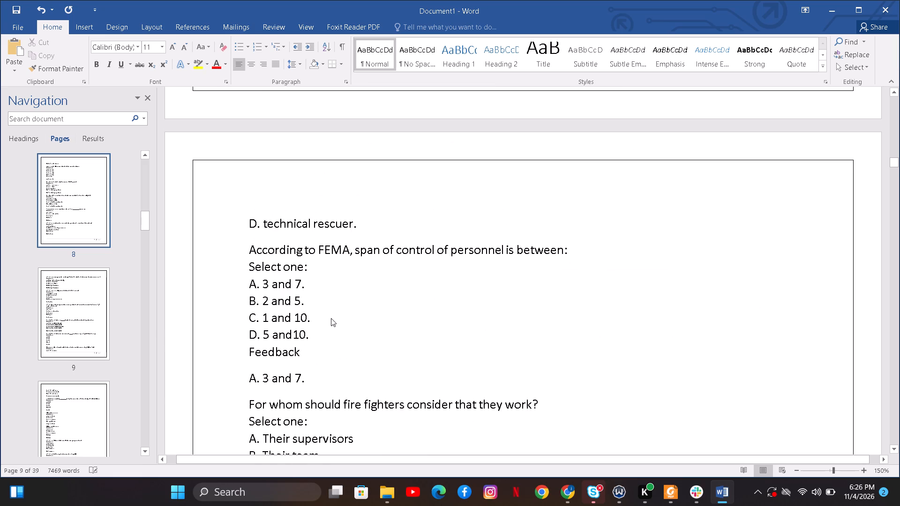
scroll(331, 318, "up", 3)
scroll(380, 346, "up", 13)
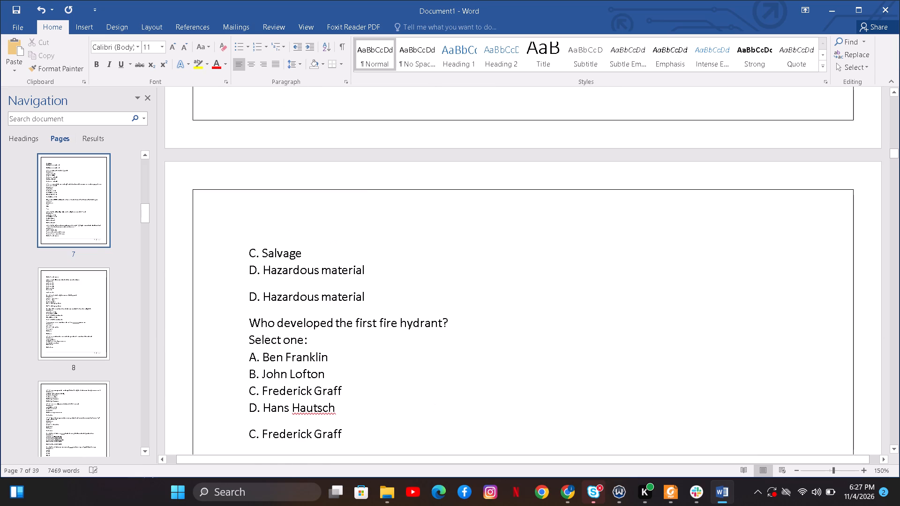
scroll(383, 342, "down", 5)
right_click(317, 201)
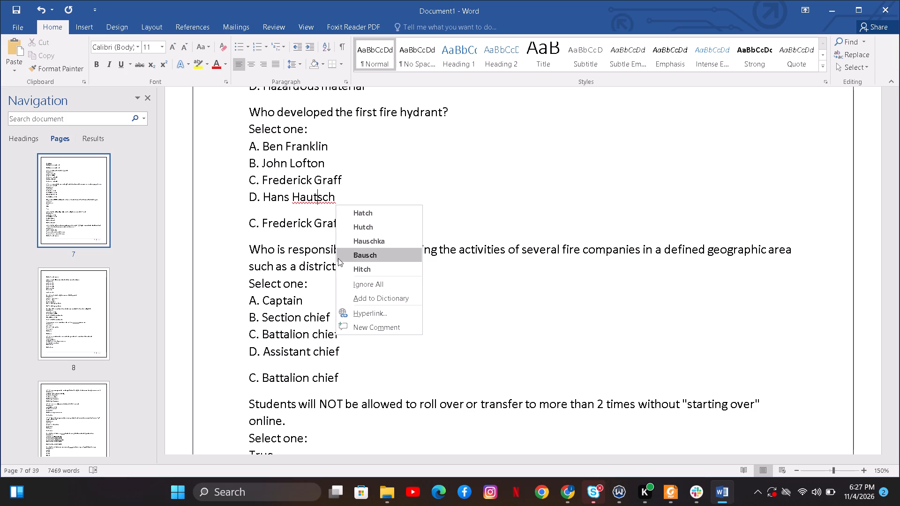
left_click(368, 280)
Review the questions from page 7 back to page 2 for remaining spelling flags.
scroll(368, 278, "up", 15)
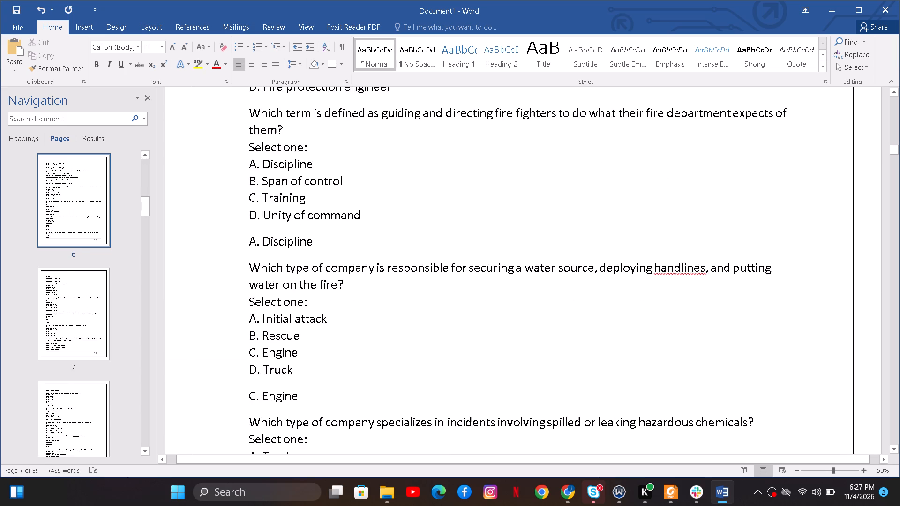
scroll(368, 276, "up", 20)
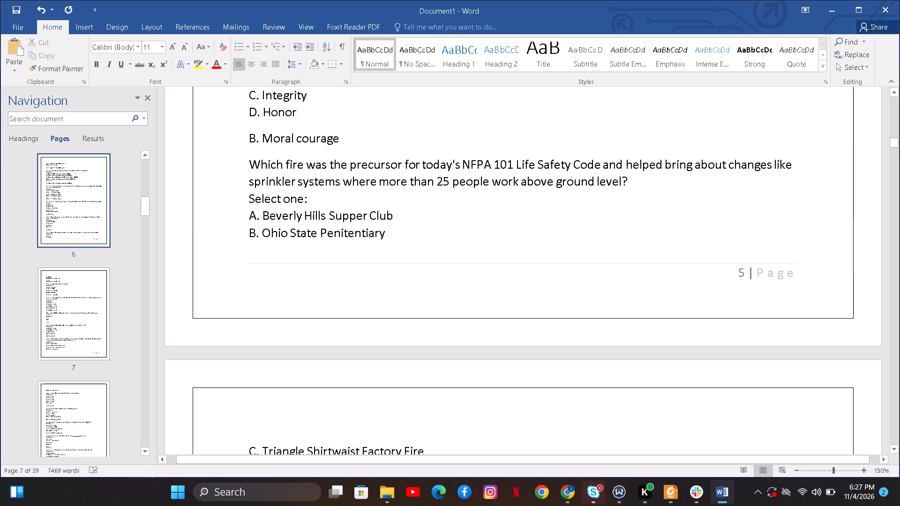
scroll(368, 274, "up", 18)
scroll(371, 272, "up", 5)
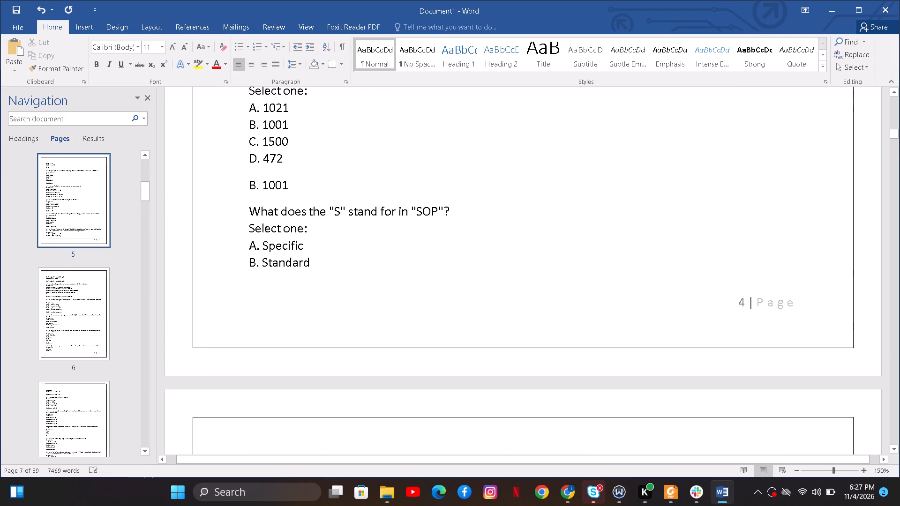
scroll(370, 272, "up", 20)
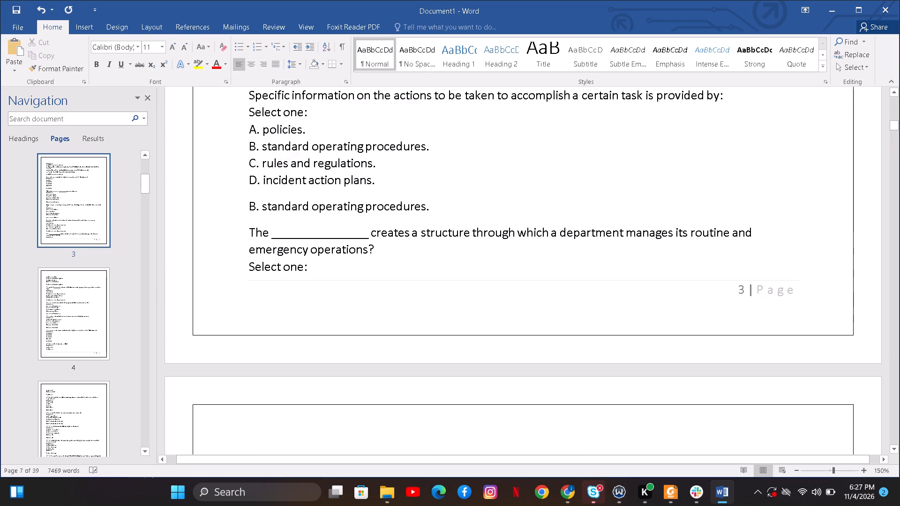
scroll(374, 273, "up", 18)
scroll(374, 273, "up", 4)
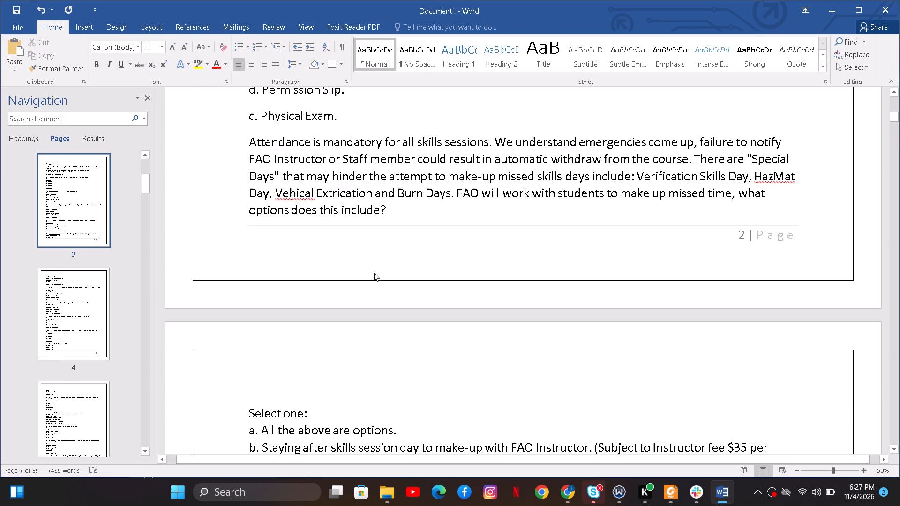
Correct the misspelled "Vehical" to "Vehicle" in the mandatory attendance question on page 2.
right_click(292, 280)
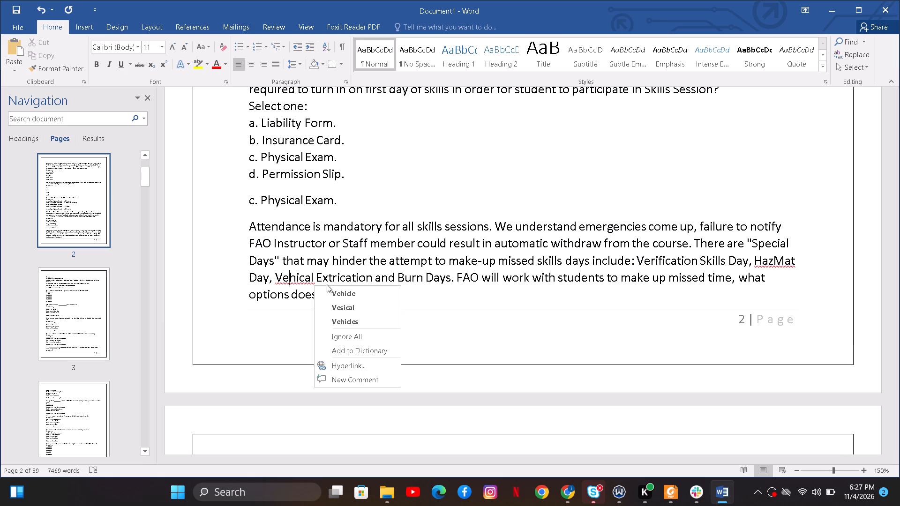
left_click(332, 288)
Replace "Their" with "There" in the TCFP written exam expiration question at the start of page 2.
scroll(324, 286, "up", 3)
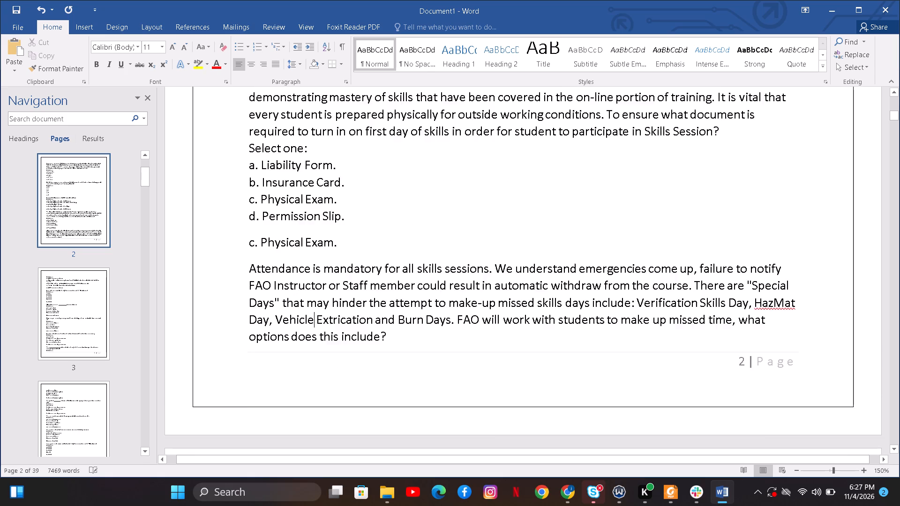
scroll(325, 286, "up", 16)
scroll(325, 285, "down", 5)
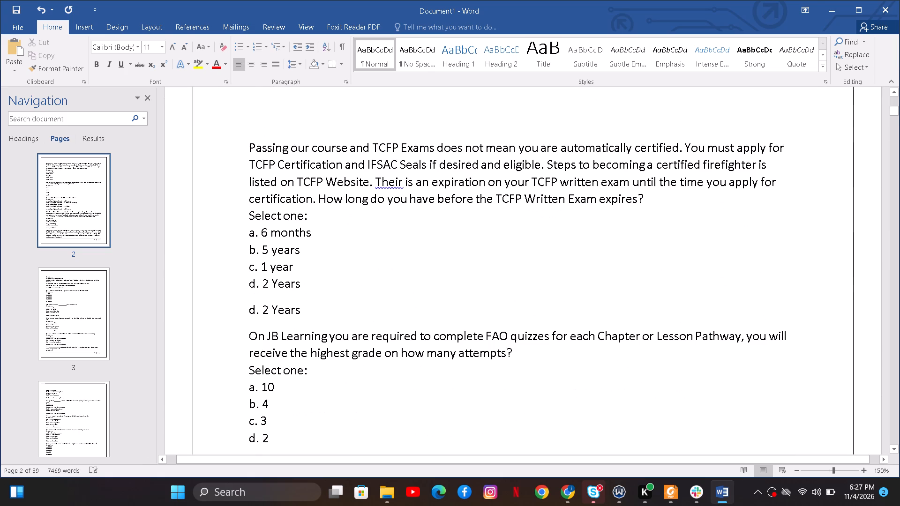
right_click(392, 185)
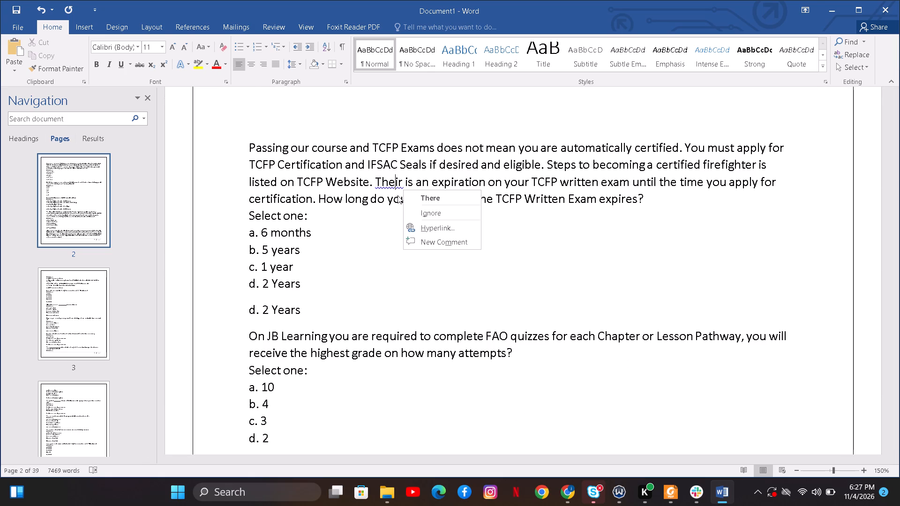
left_click(431, 200)
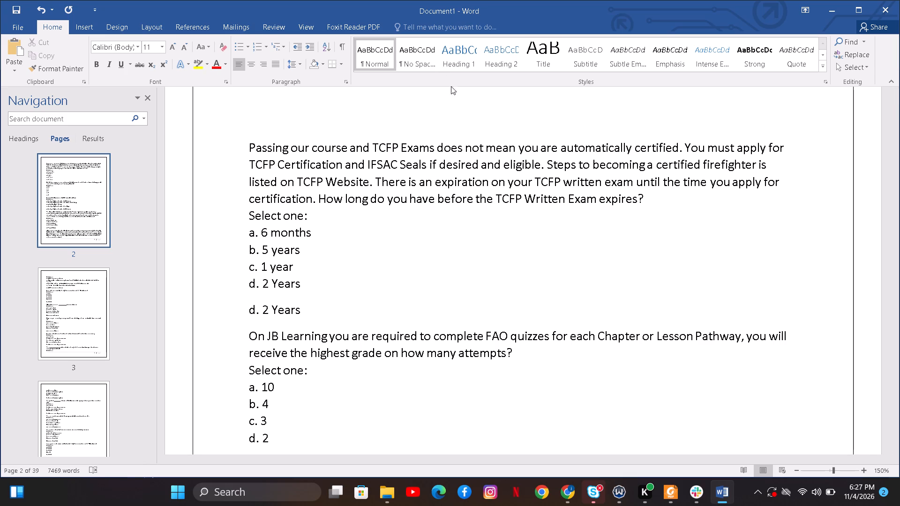
Colour the answer lines "A. aircraft rescue fire fighter." and "B. IFSAC - International Fire Service Accreditation Congress" red on page 1.
scroll(446, 154, "up", 20)
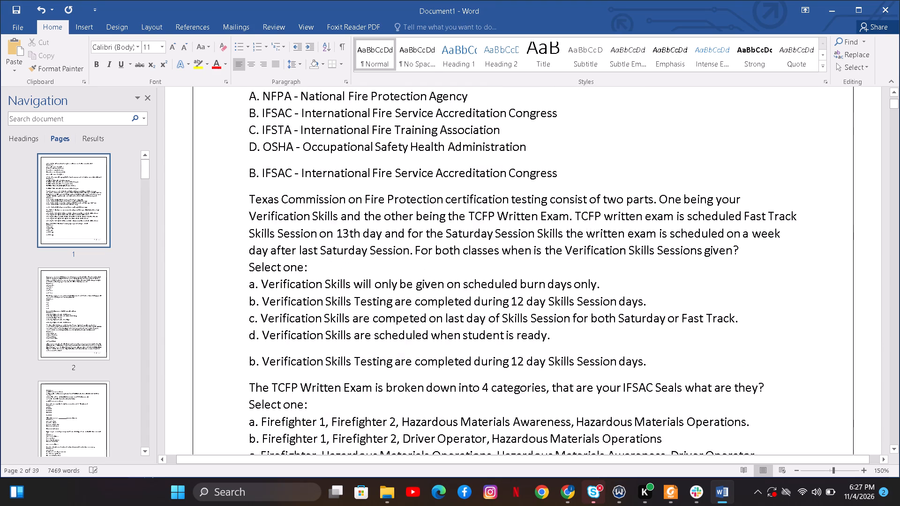
scroll(435, 144, "up", 15)
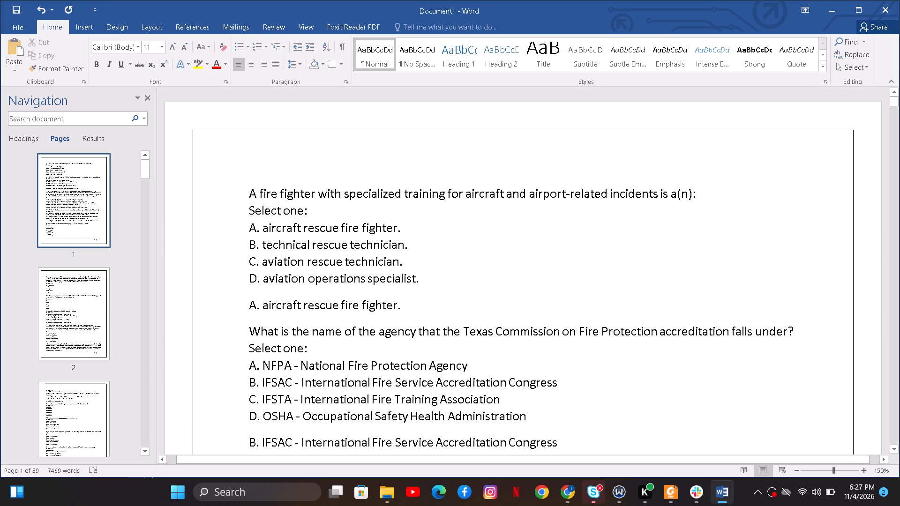
left_click(214, 313)
left_click(277, 294)
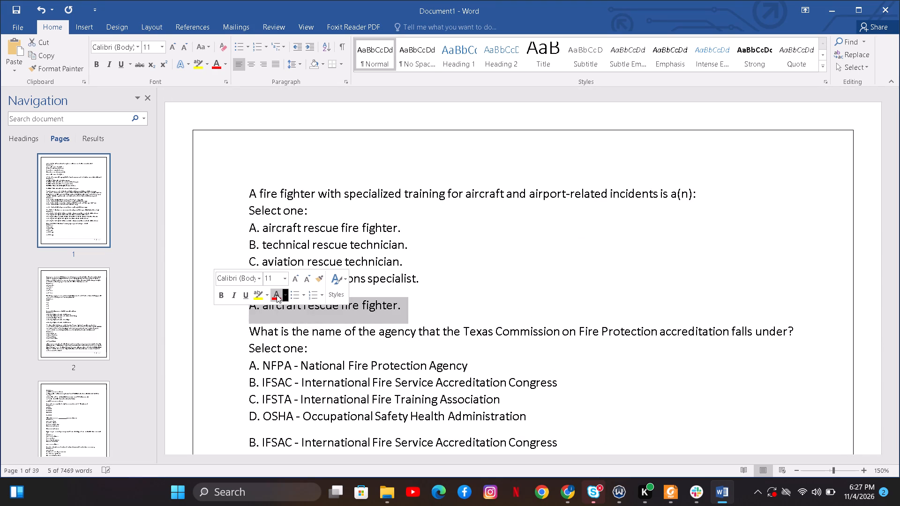
scroll(268, 304, "down", 4)
left_click(225, 270)
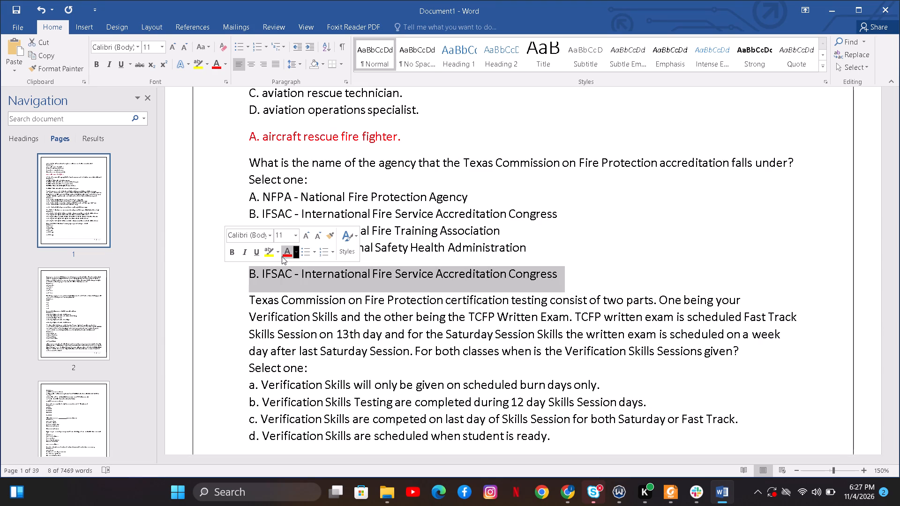
left_click(284, 255)
Colour the answer lines of the remaining three page 1 questions red: verification skills, IFSAC seal categories and re-test days.
scroll(284, 255, "down", 4)
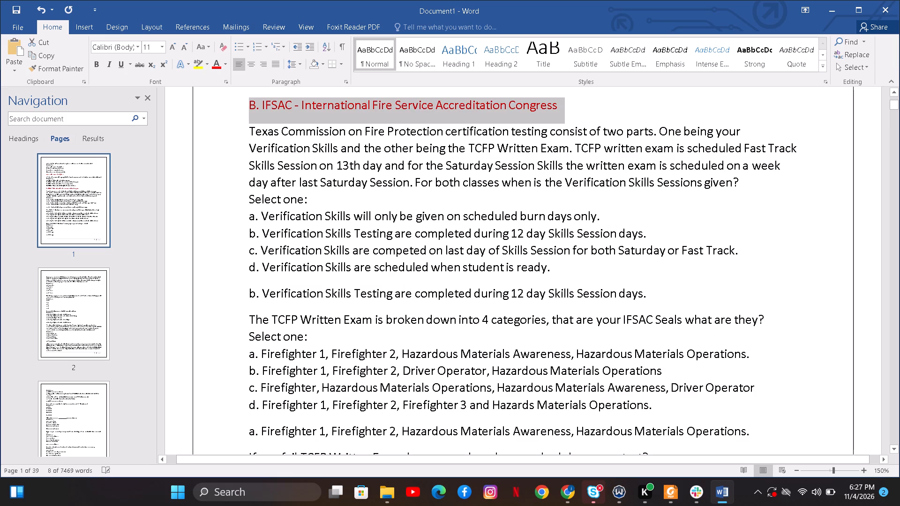
scroll(282, 255, "down", 1)
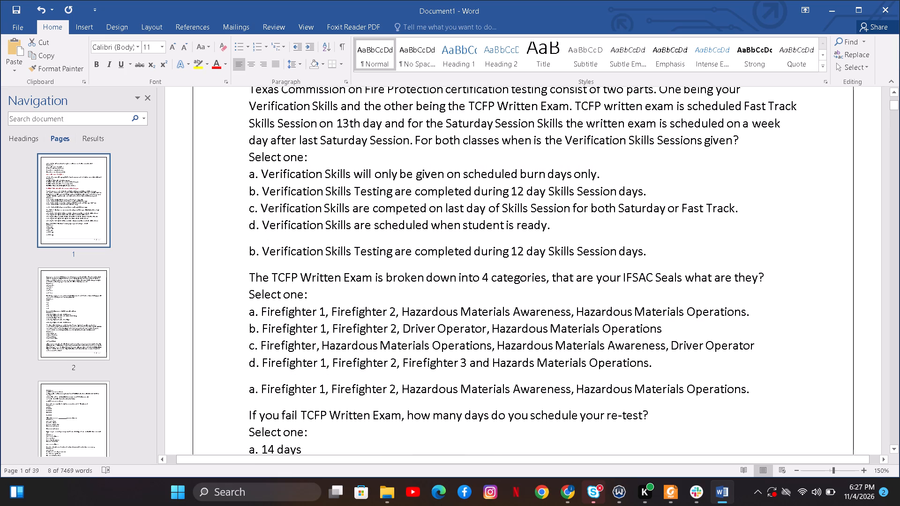
left_click(230, 252)
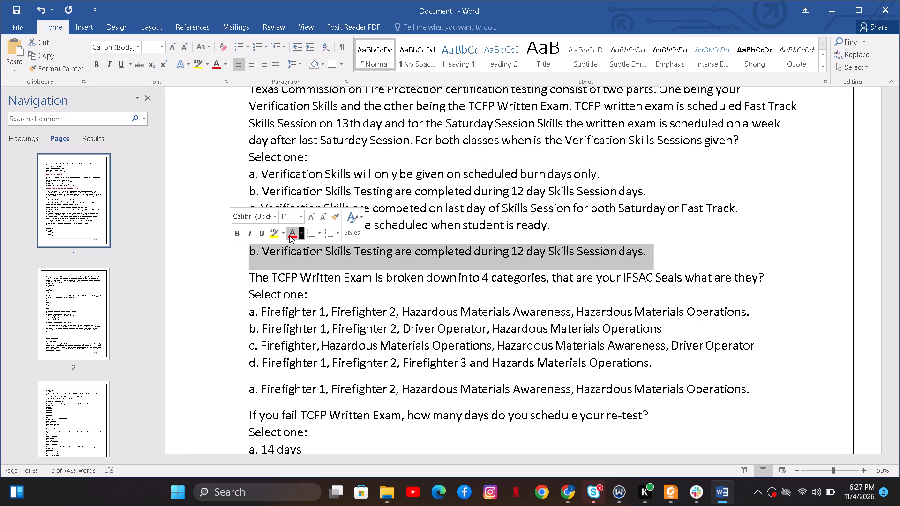
left_click(289, 235)
scroll(290, 235, "down", 3)
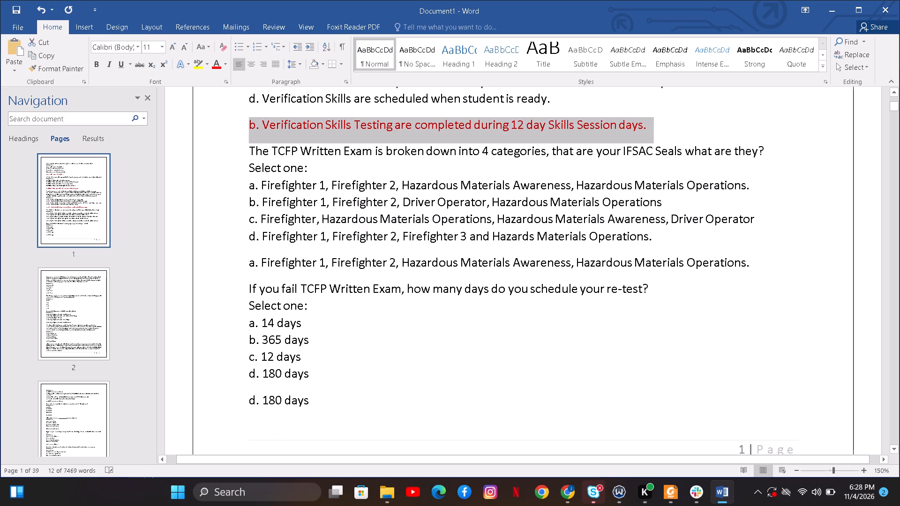
scroll(290, 235, "down", 1)
left_click(217, 226)
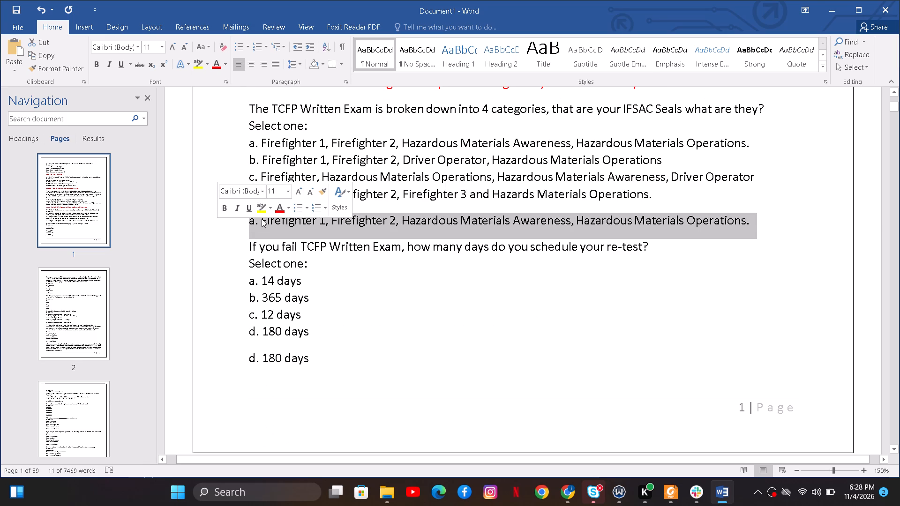
left_click(277, 211)
scroll(277, 211, "down", 3)
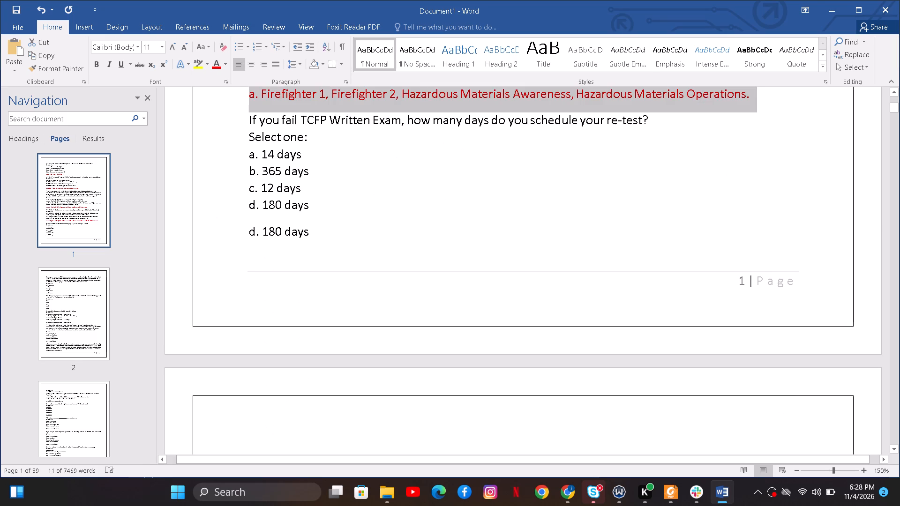
left_click(232, 233)
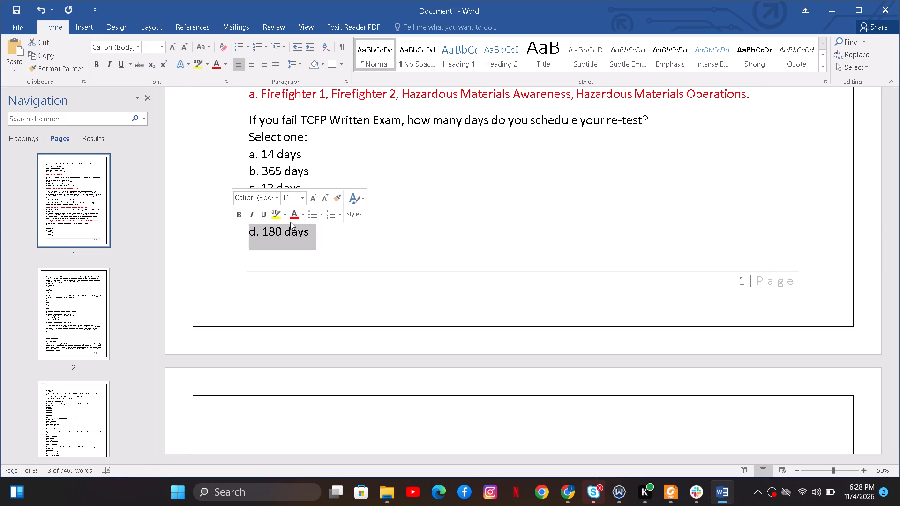
left_click(292, 217)
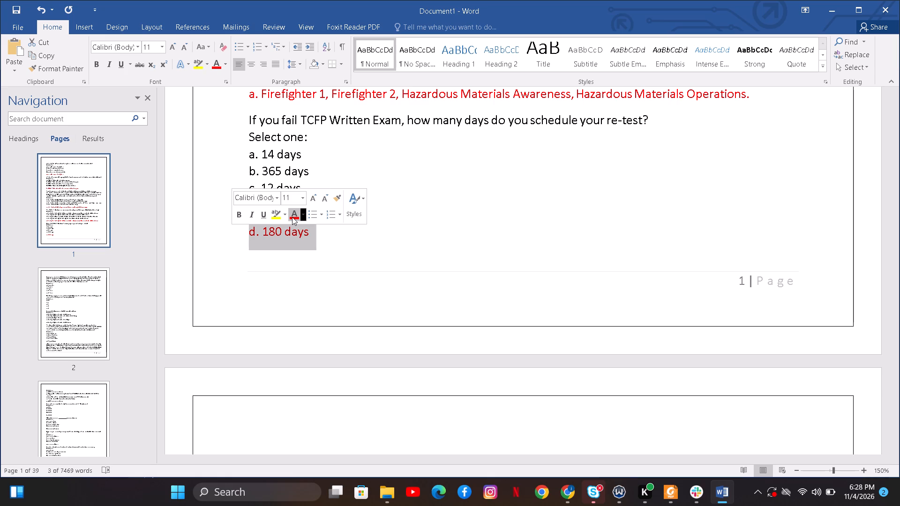
Colour the answer lines "d. 2 Years" and "d. 2" red under the first two questions on page 2.
scroll(292, 217, "down", 7)
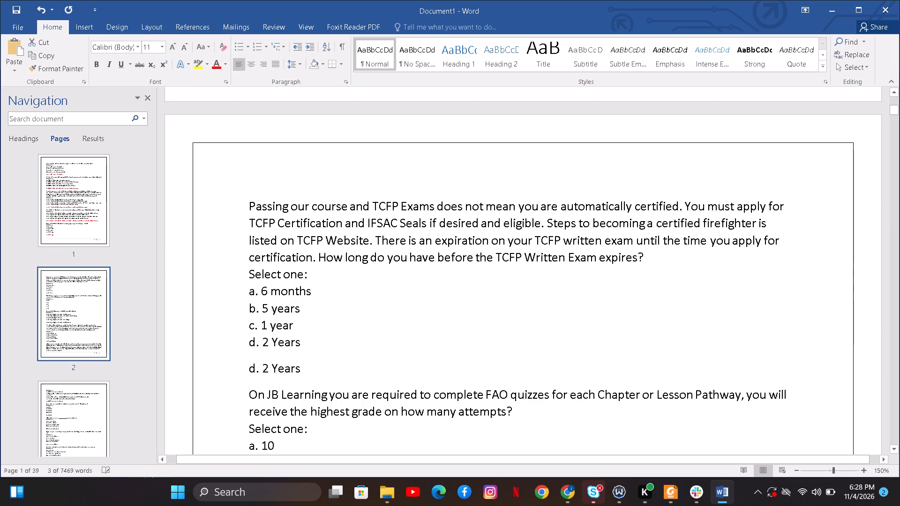
scroll(292, 219, "down", 2)
left_click(228, 253)
left_click(293, 237)
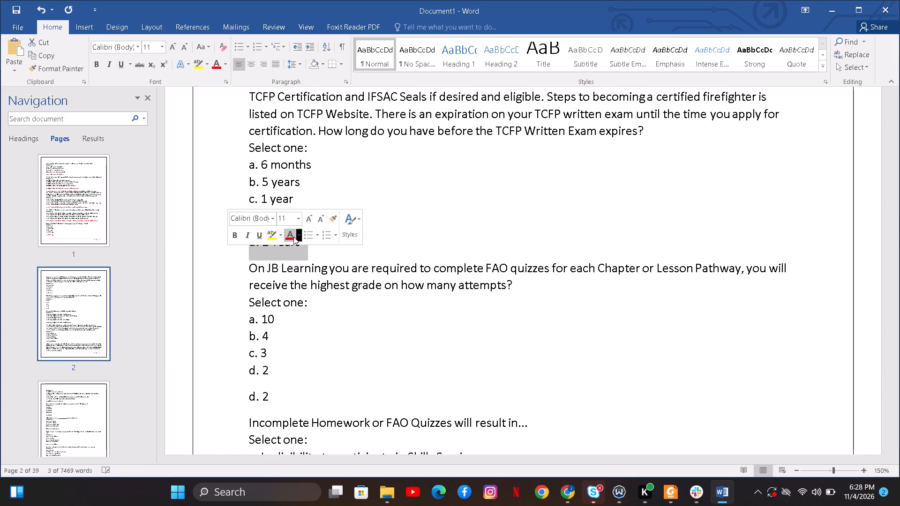
scroll(292, 237, "down", 4)
left_click(232, 236)
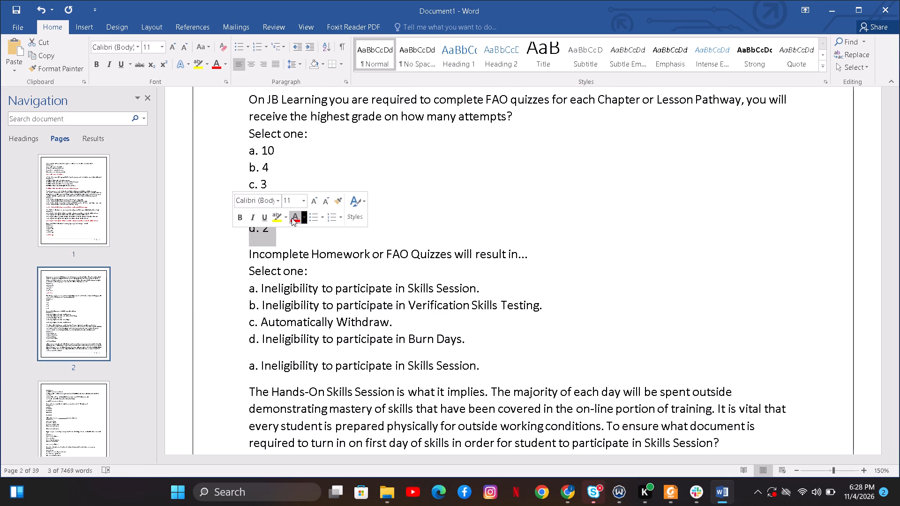
left_click(292, 218)
Colour the answer lines "a. Ineligibility to participate in Skills Session." and "c. Physical Exam." red on page 2.
scroll(292, 218, "down", 3)
left_click(233, 244)
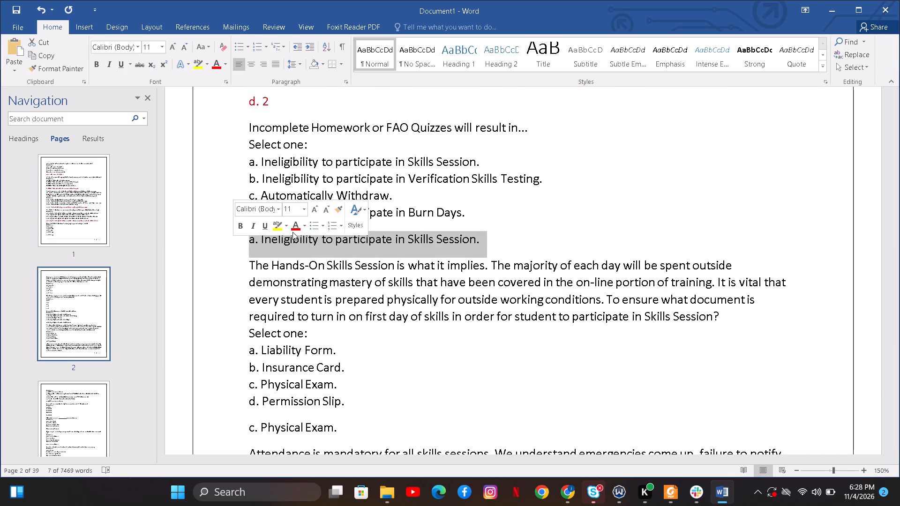
left_click(294, 230)
scroll(294, 230, "down", 5)
left_click(232, 223)
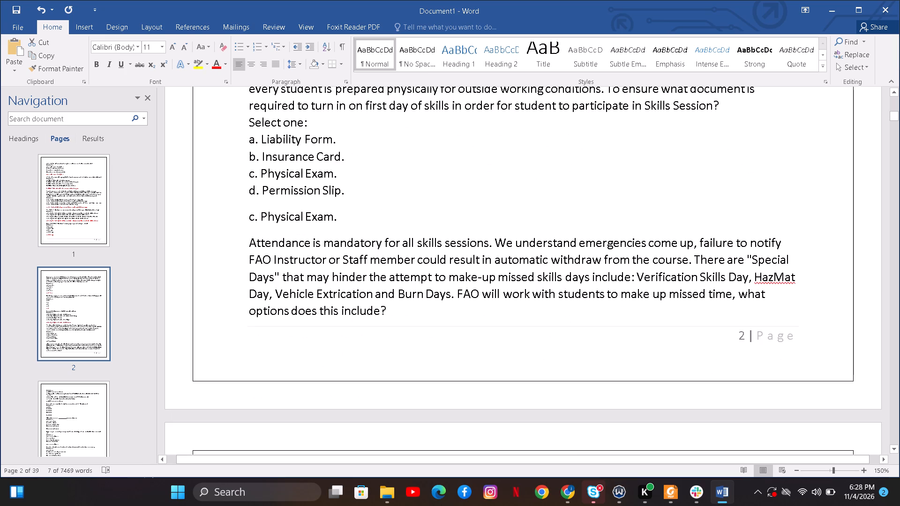
left_click(295, 206)
Colour the answer lines "a. All the above are options." and "B. 1582" red on page 3.
scroll(295, 207, "down", 8)
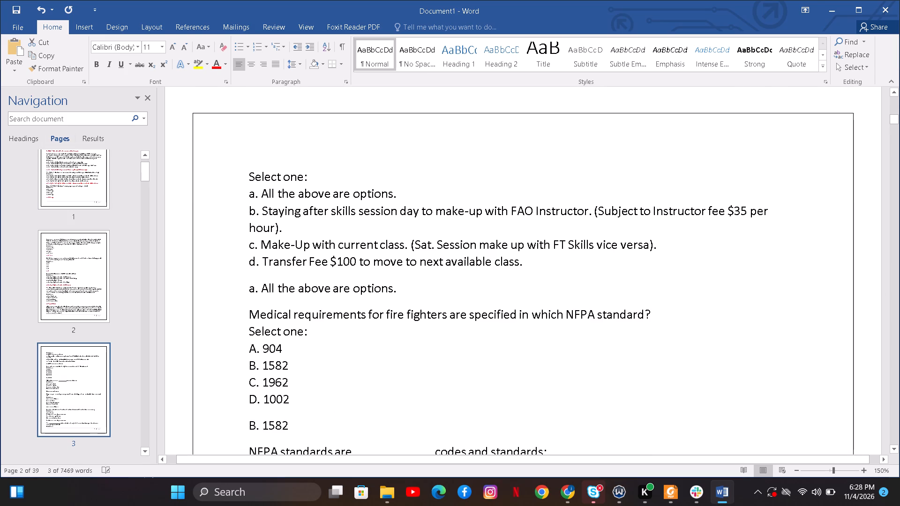
scroll(287, 212, "up", 3)
scroll(287, 212, "down", 3)
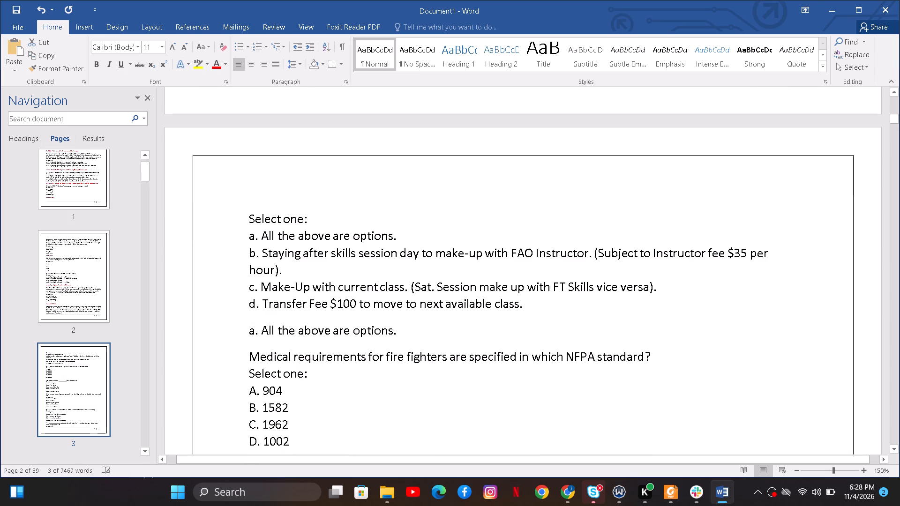
scroll(287, 212, "down", 1)
scroll(262, 228, "up", 5)
scroll(262, 228, "down", 5)
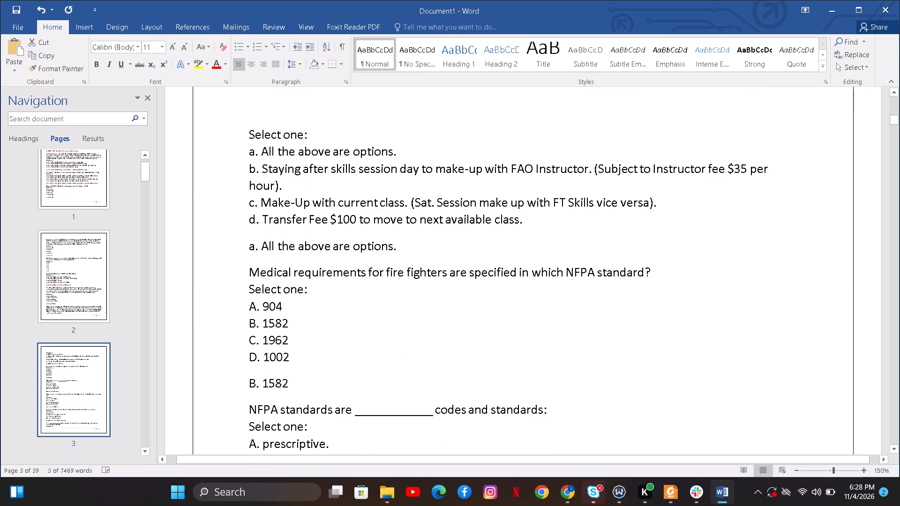
scroll(263, 228, "down", 1)
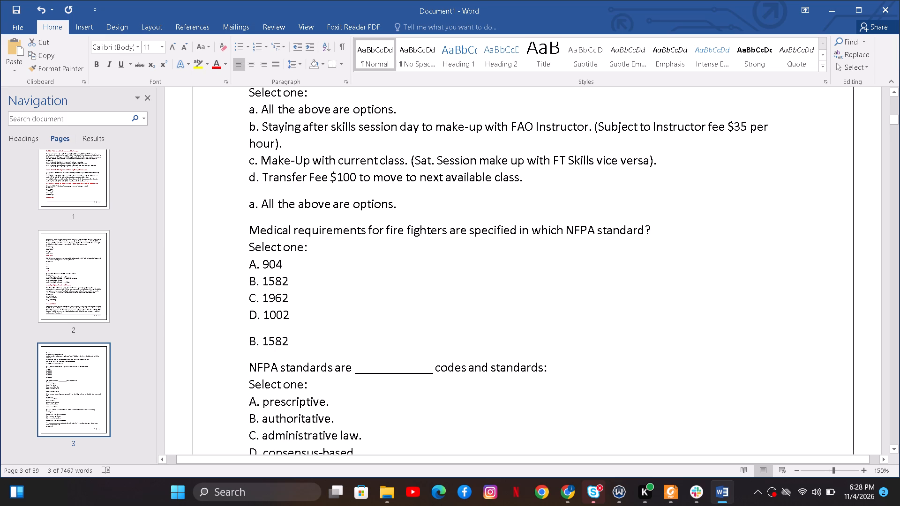
left_click(213, 208)
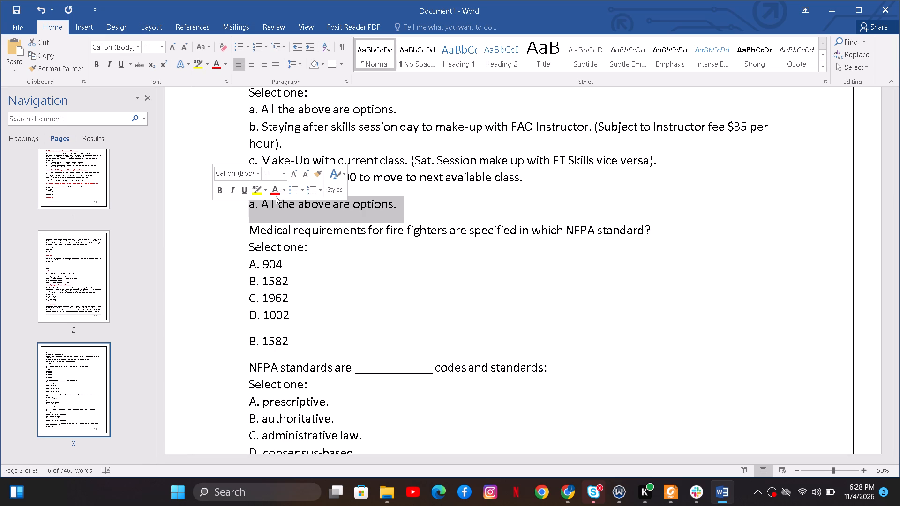
left_click(271, 193)
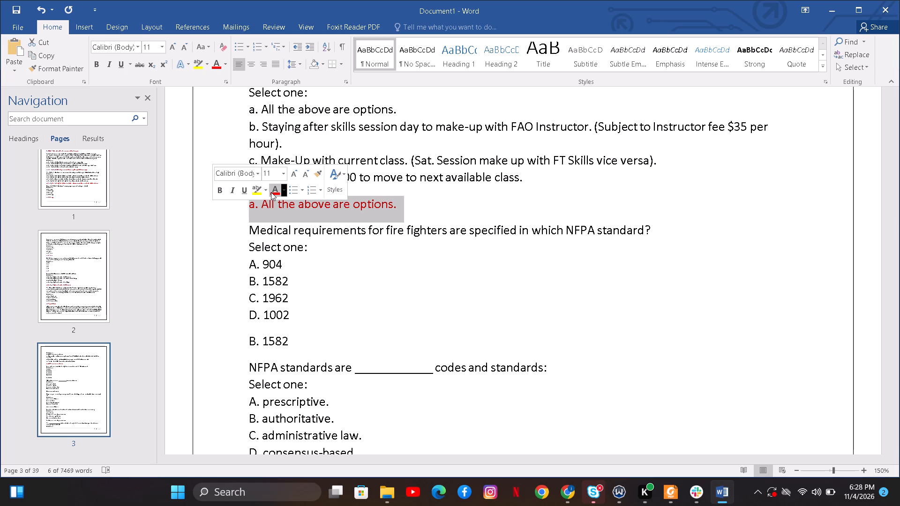
left_click(231, 343)
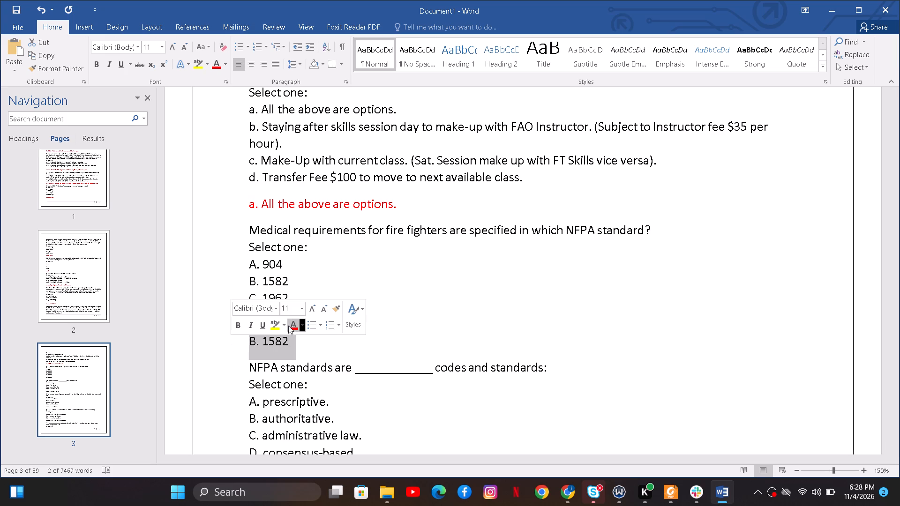
left_click(290, 325)
scroll(291, 323, "down", 4)
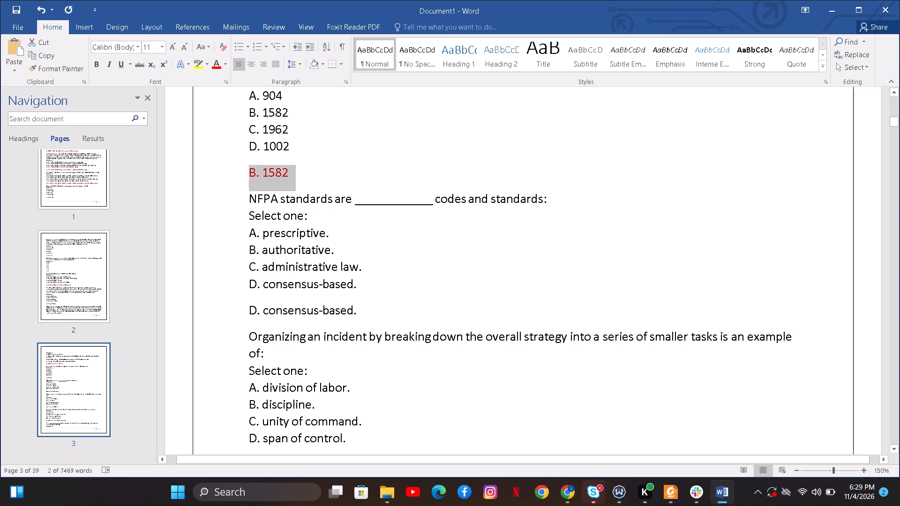
Colour the answer lines "D. consensus-based.", "A. division of labor." and "B. standard operating procedures." red on page 3.
scroll(289, 316, "down", 3)
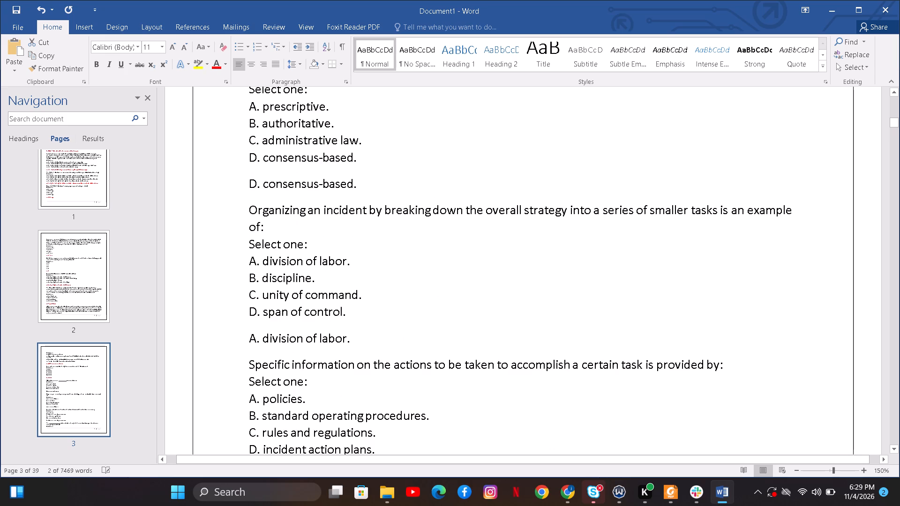
left_click(247, 184)
left_click(236, 189)
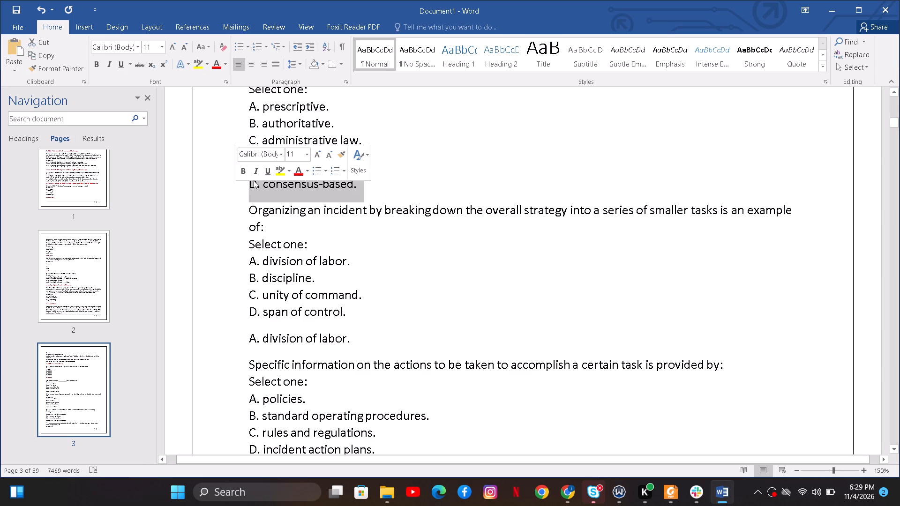
left_click(297, 169)
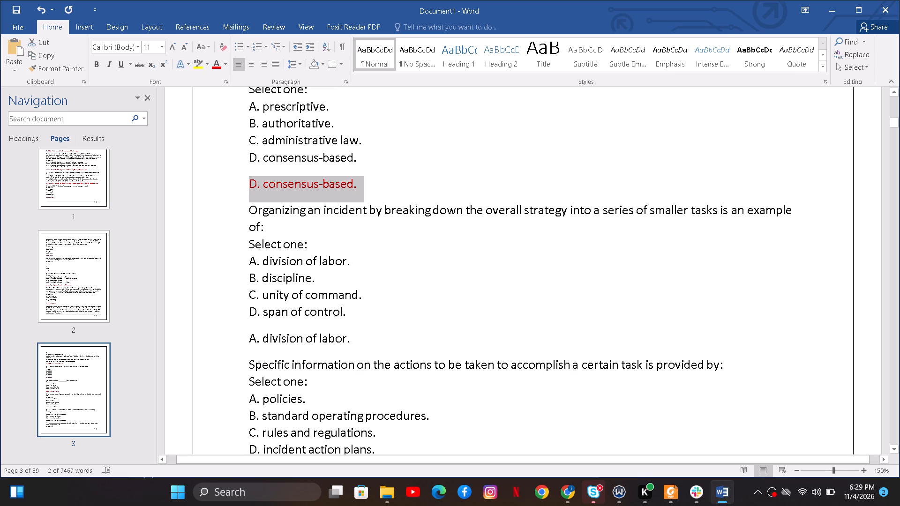
left_click(207, 346)
left_click(272, 329)
scroll(257, 340, "down", 5)
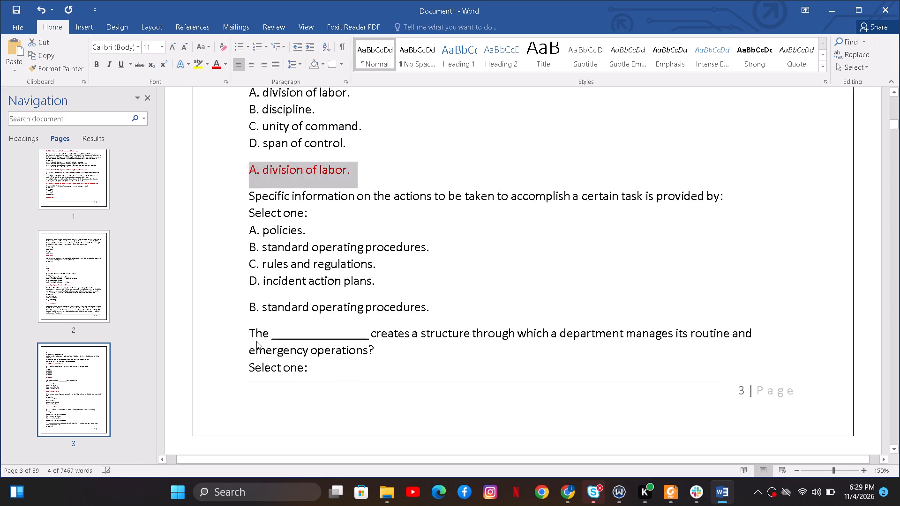
left_click(221, 268)
left_click(280, 250)
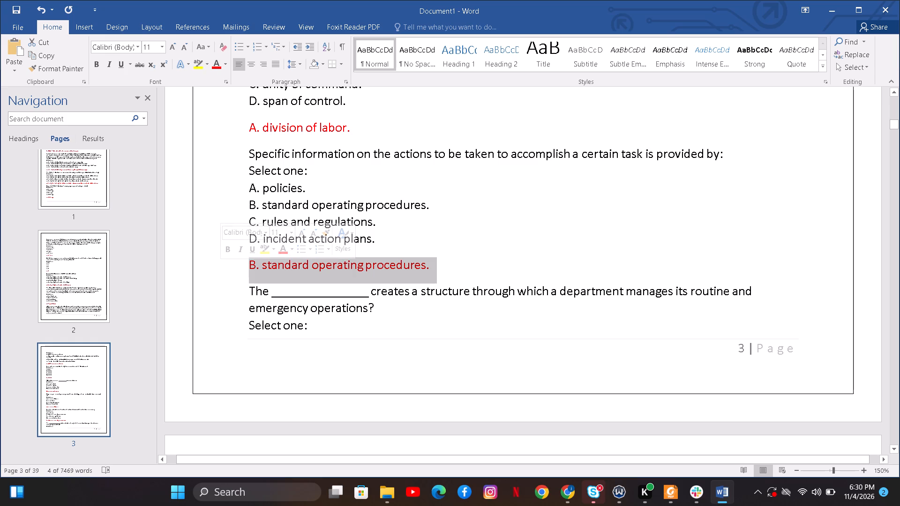
Colour the answer lines "B. Incident command system" and "B. standard operating procedures" red on page 4.
scroll(281, 300, "down", 6)
left_click(235, 355)
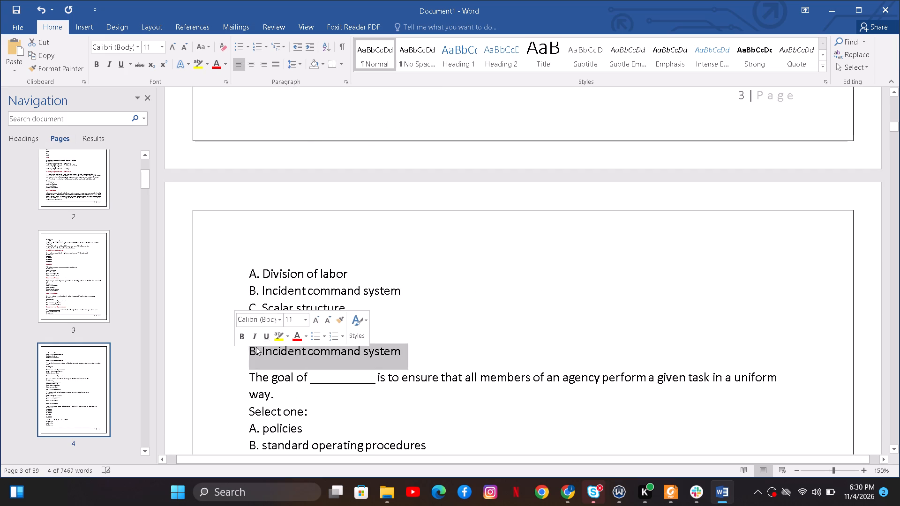
left_click(295, 335)
scroll(295, 335, "down", 6)
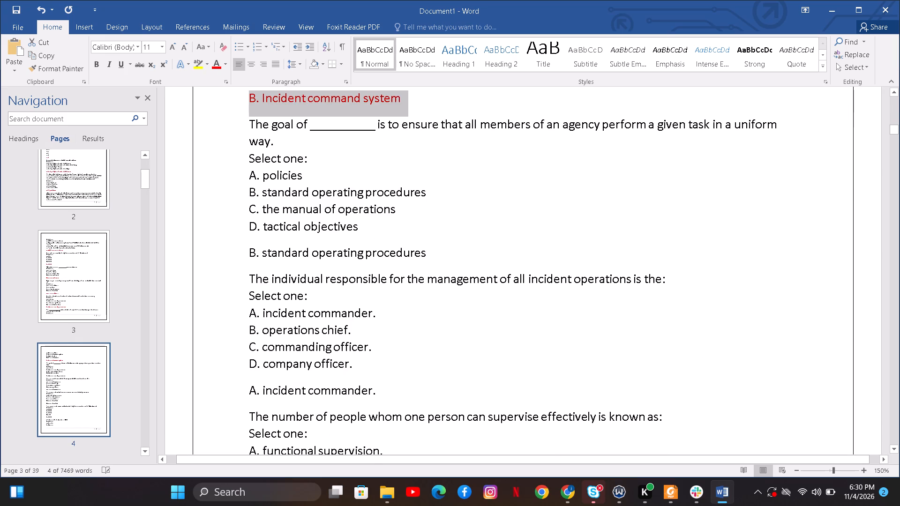
left_click(227, 257)
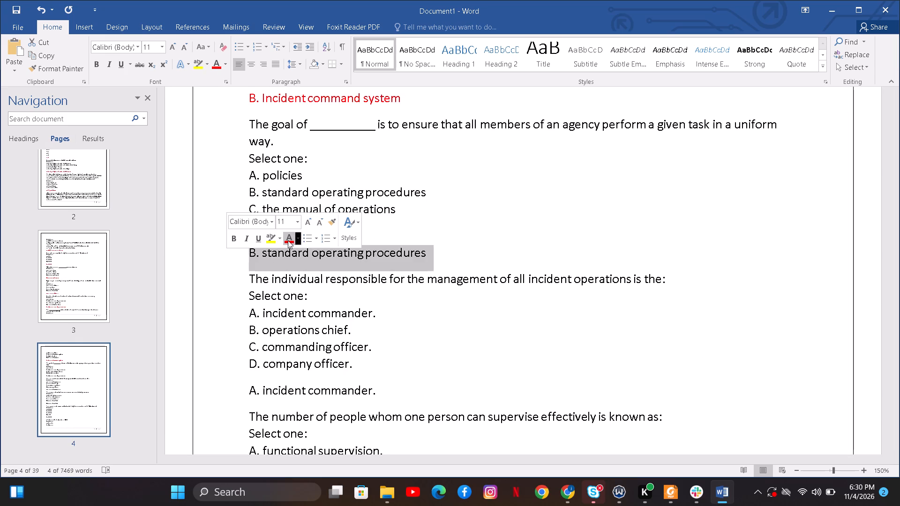
left_click(288, 240)
Colour the answer lines "A. incident commander.", "D. span of control." and "B. 1001" red on page 4.
scroll(288, 240, "down", 3)
left_click(232, 266)
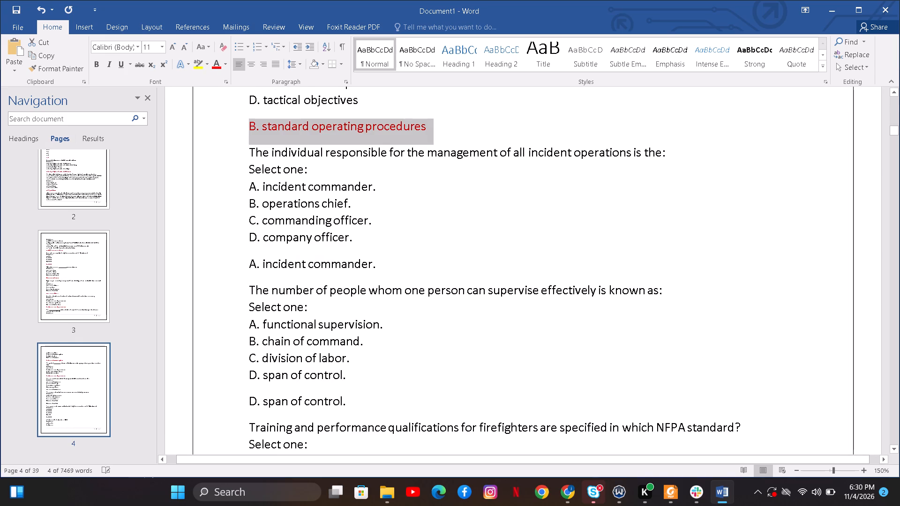
left_click(296, 251)
scroll(296, 252, "down", 1)
left_click(228, 360)
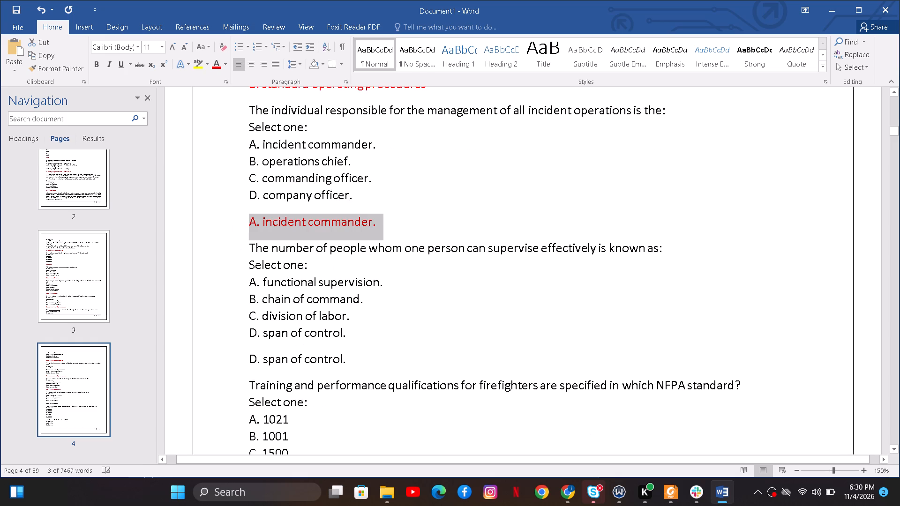
left_click(287, 338)
scroll(287, 339, "down", 4)
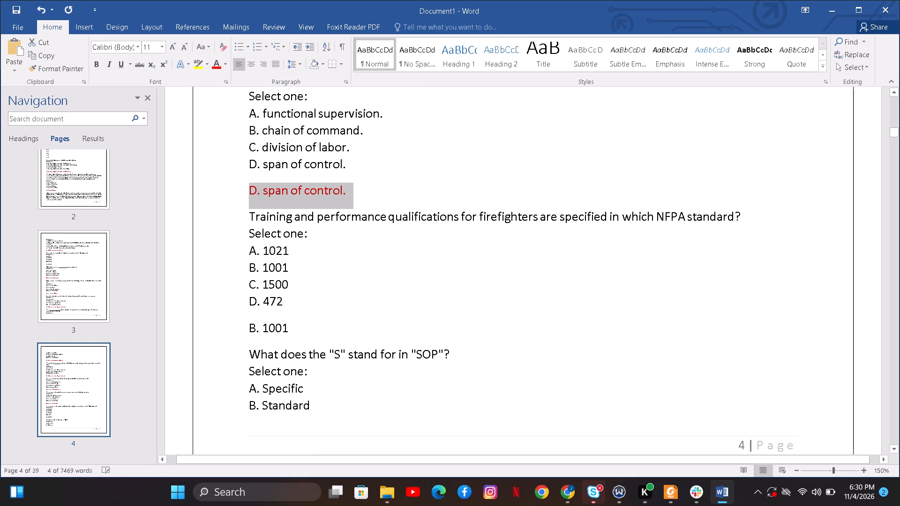
left_click(239, 335)
double_click(302, 318)
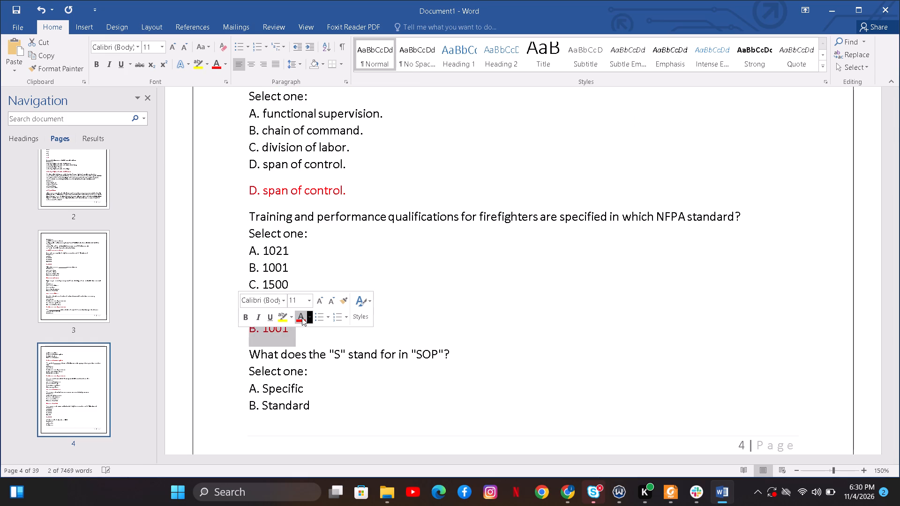
Insert five blank lines above the first question on page 1 and apply the Title style to the first one.
scroll(302, 318, "down", 9)
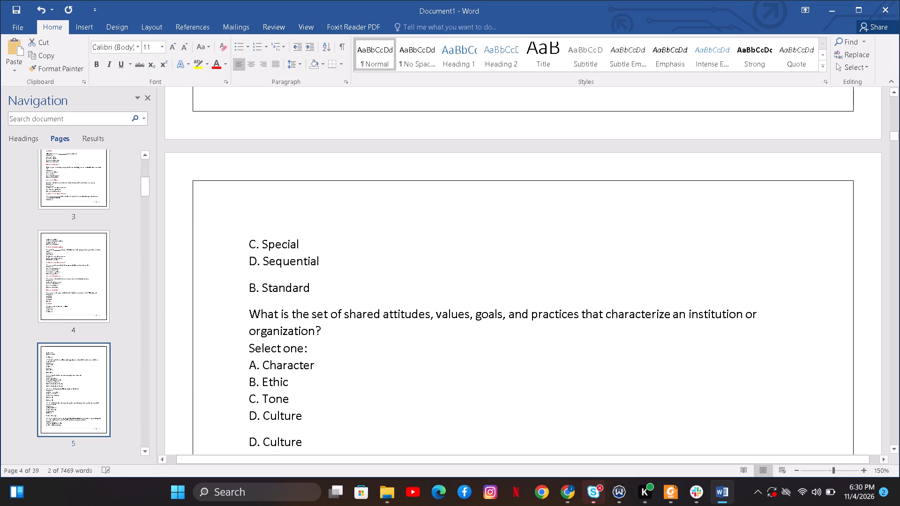
scroll(310, 270, "up", 12)
left_click_drag(145, 182, 145, 181)
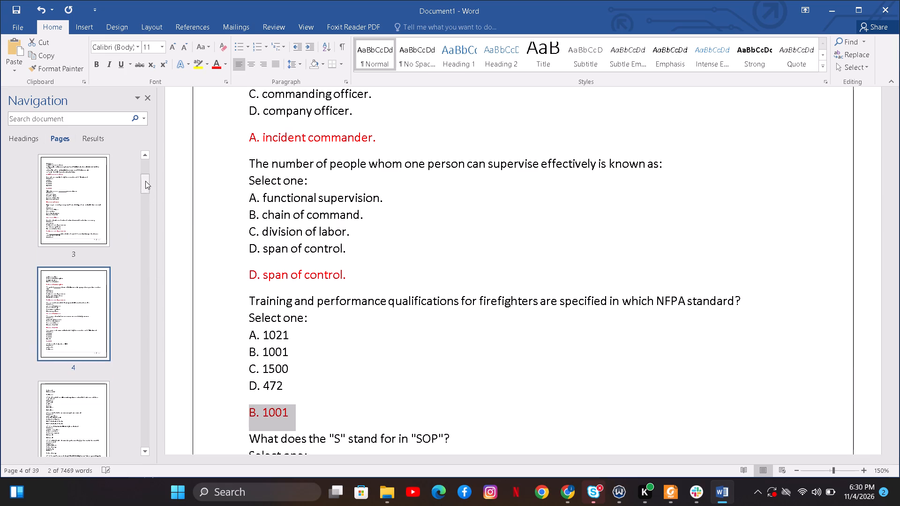
left_click_drag(145, 181, 144, 158)
left_click(84, 187)
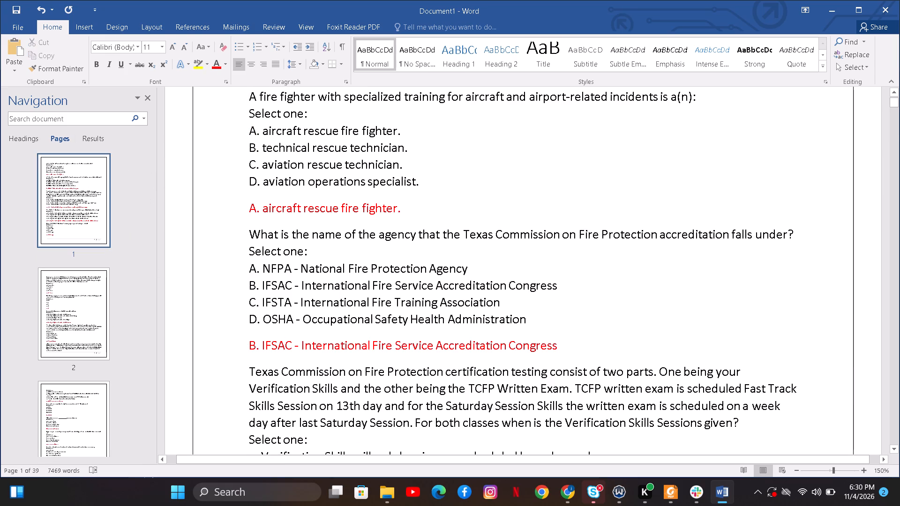
key("Return")
key("Return")
key("Return")
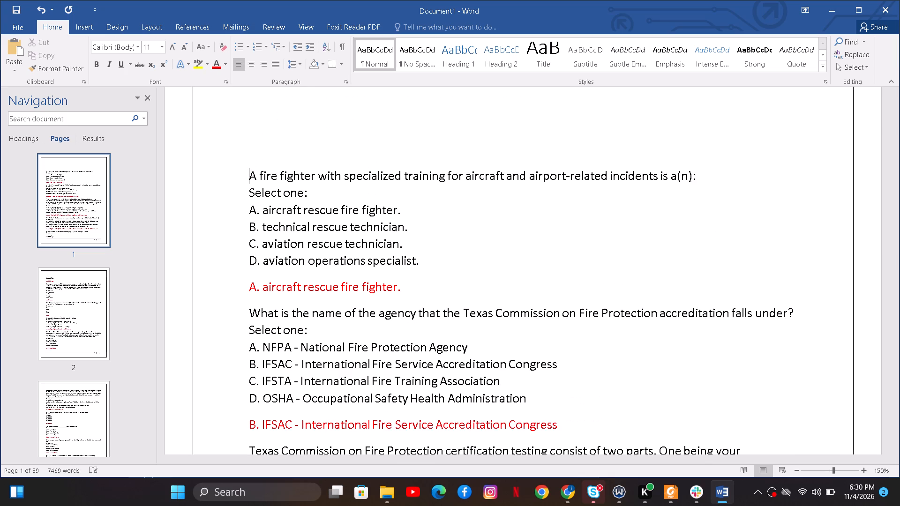
key("Return")
key("Return")
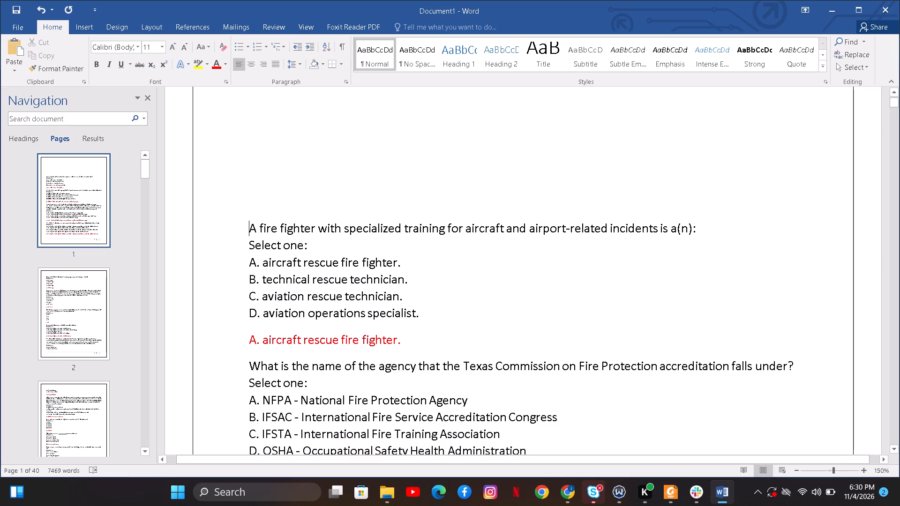
scroll(353, 152, "up", 4)
left_click(384, 199)
left_click(542, 53)
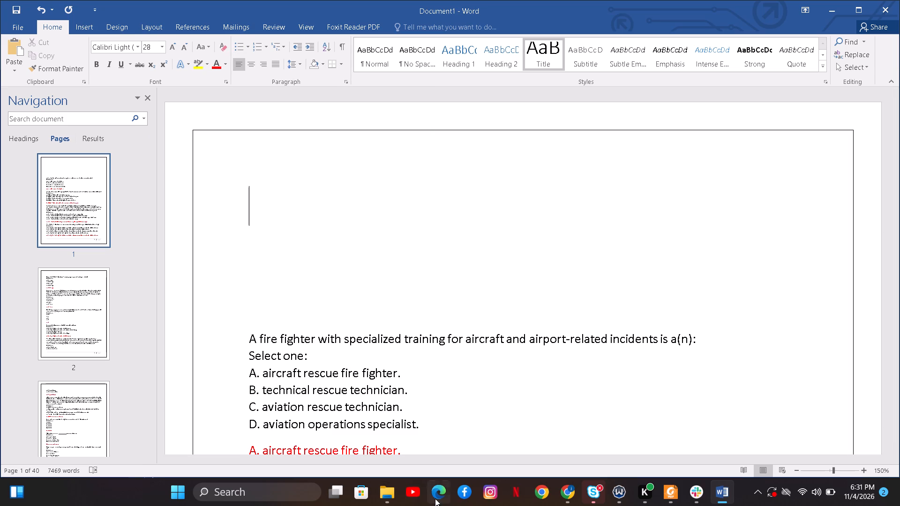
In the GAITOO folder, open the NURS 5461, NURS 3320, NURS 320 and NUR 670 PDFs to examine their title blocks.
left_click(387, 495)
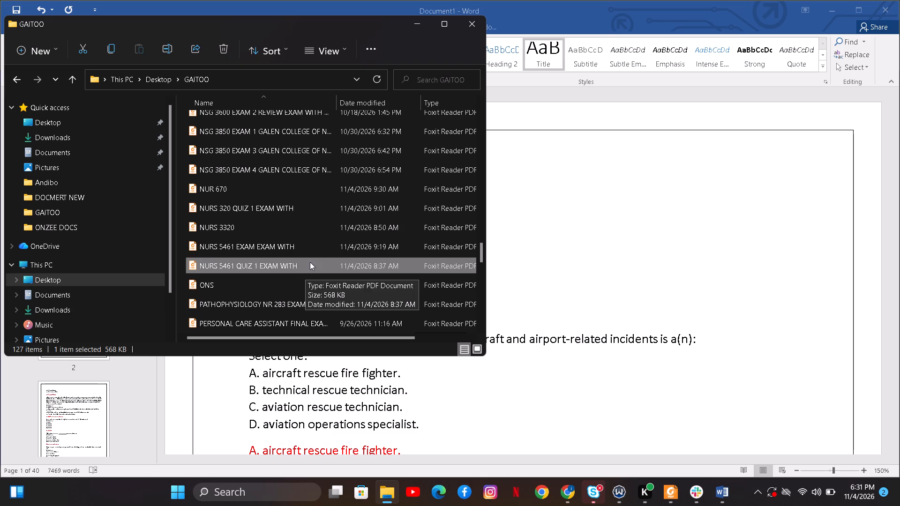
double_click(317, 248)
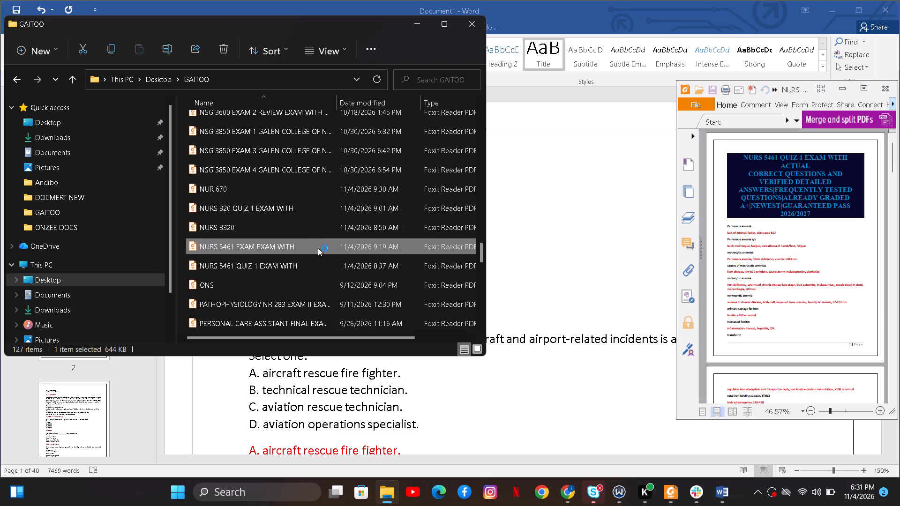
double_click(324, 227)
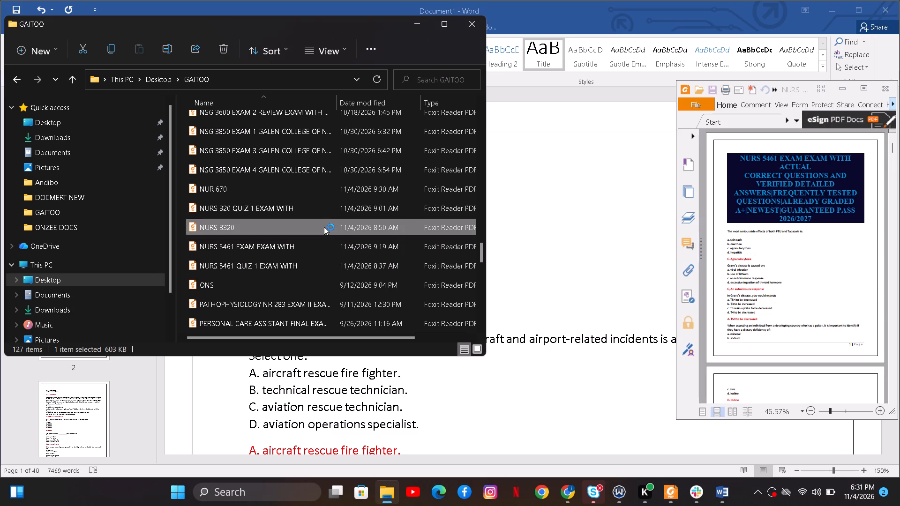
double_click(330, 209)
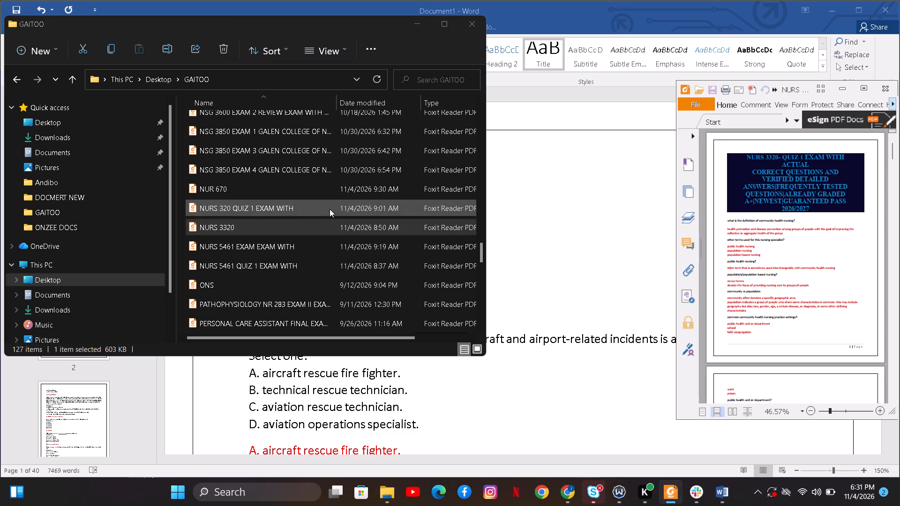
double_click(334, 188)
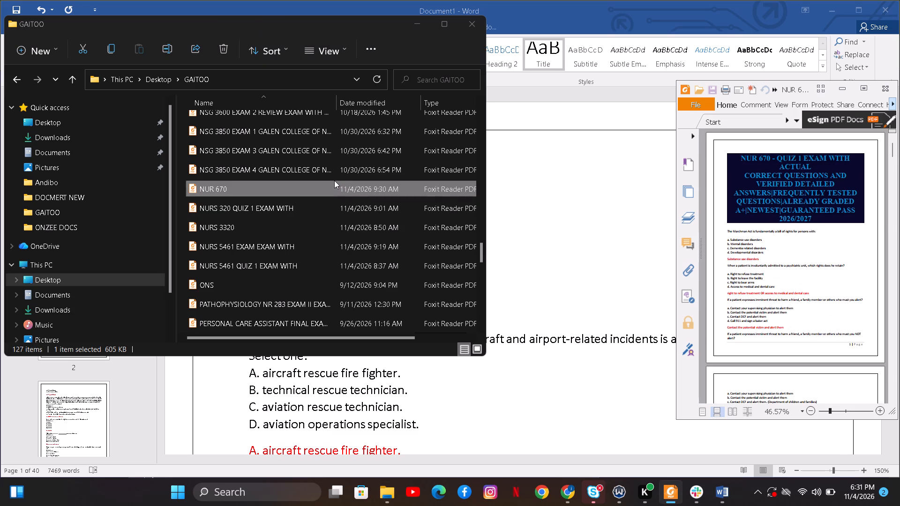
Copy the title text from "EXAM WITH ACTUAL" to "2026/2027" from the NSG 3850 Exam 4 PDF into the Word document's first line.
double_click(330, 172)
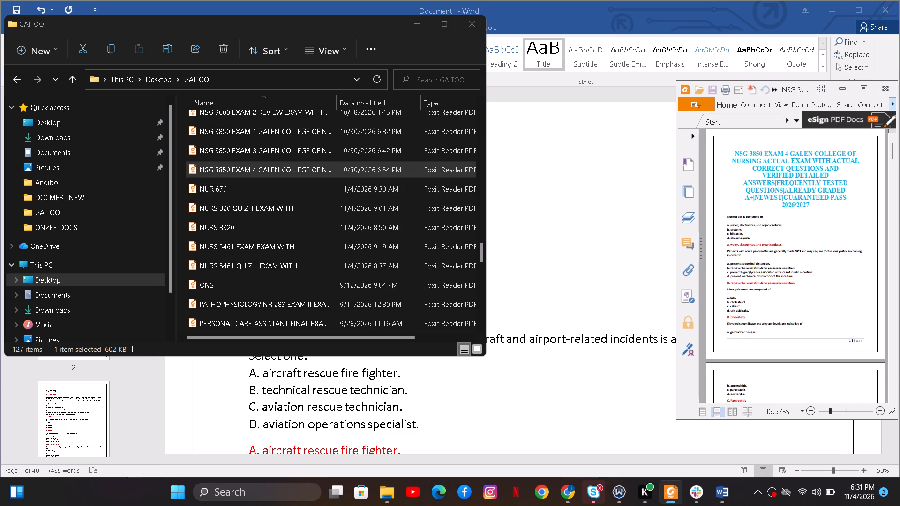
left_click_drag(791, 162, 831, 206)
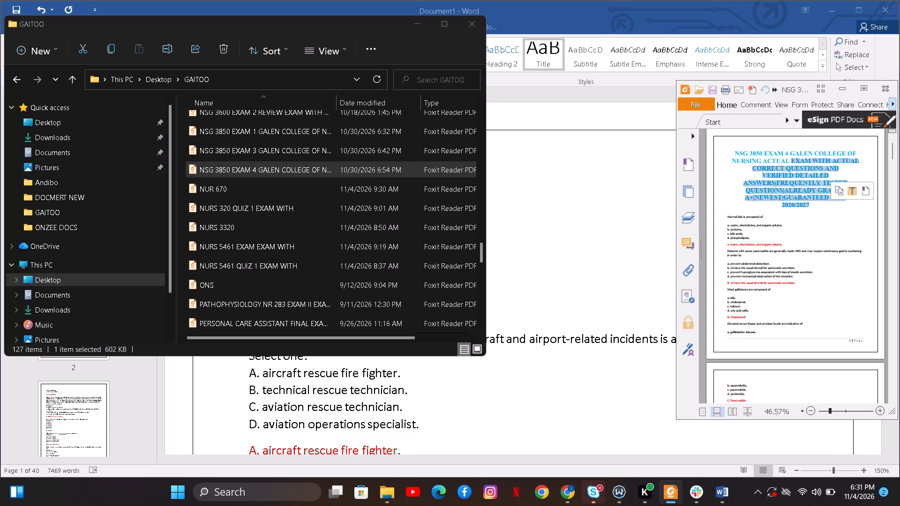
key("ctrl+c")
key("ctrl+c")
left_click(599, 238)
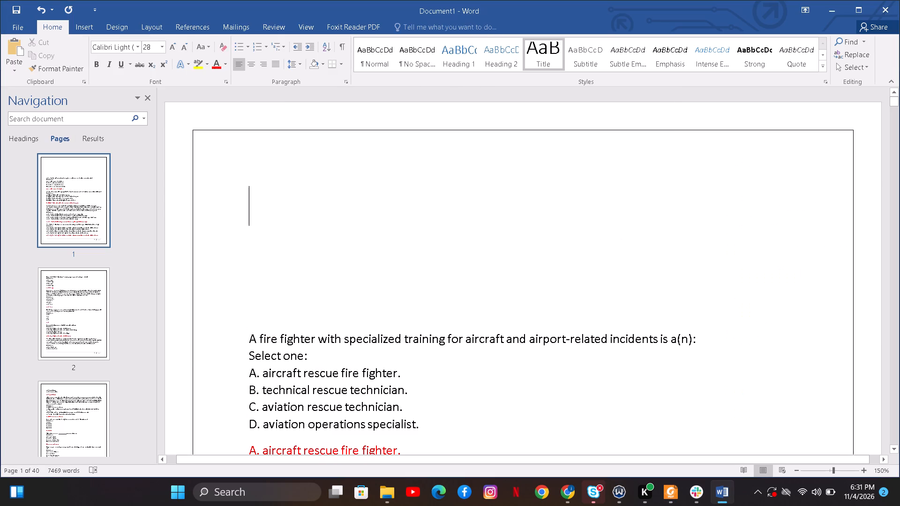
key("ctrl+v")
Copy the set title "TCFP Firefighter I/II Chapters 1-5 Test" from Quizlet in Chrome and join it before "EXAM WITH ACTUAL" in Word with a space.
left_click(252, 197)
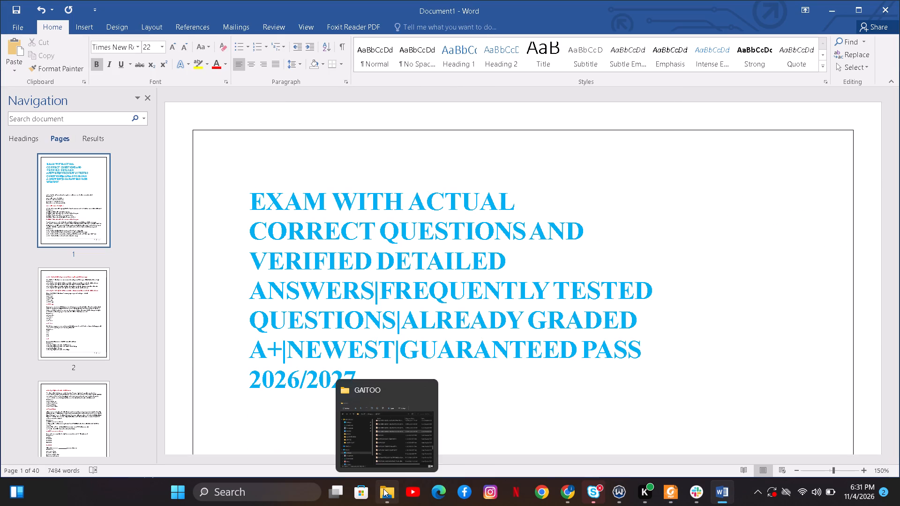
left_click(561, 492)
scroll(418, 313, "up", 5)
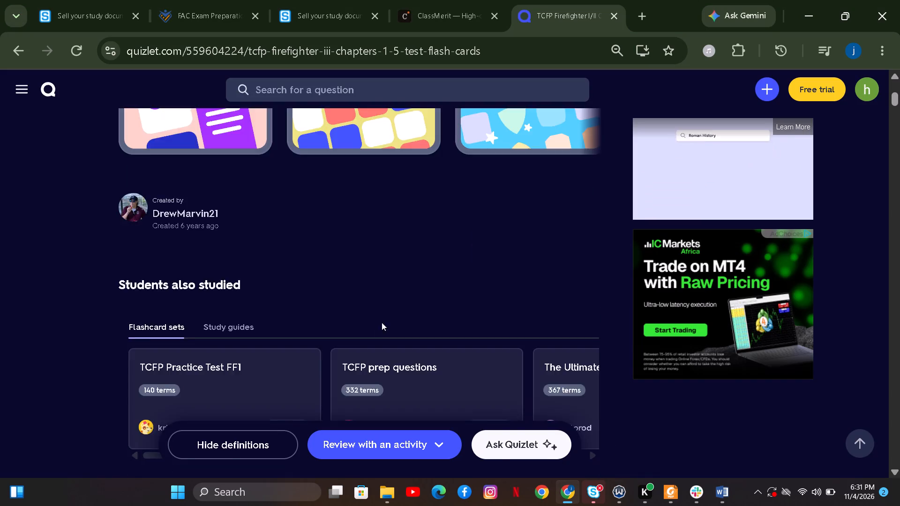
scroll(382, 322, "up", 18)
left_click_drag(120, 303, 454, 308)
key("ctrl+c")
key("ctrl+c")
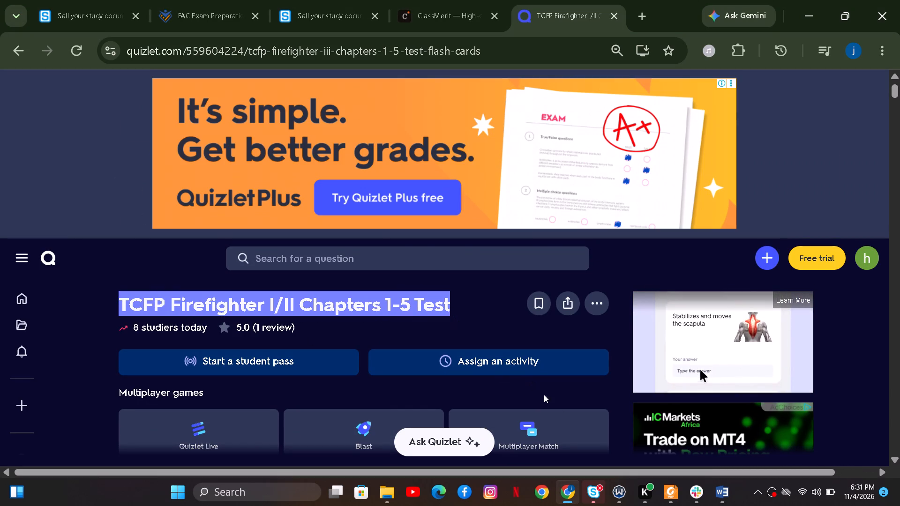
left_click(724, 491)
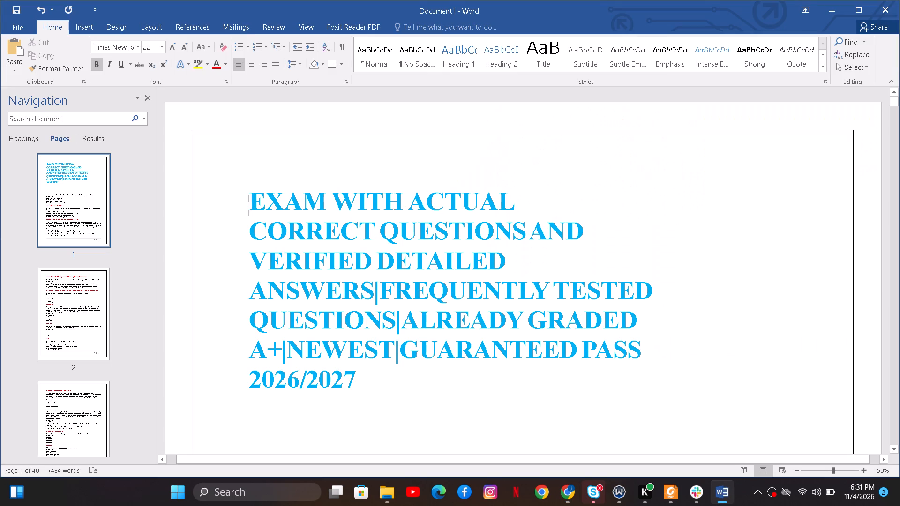
key("ctrl+v")
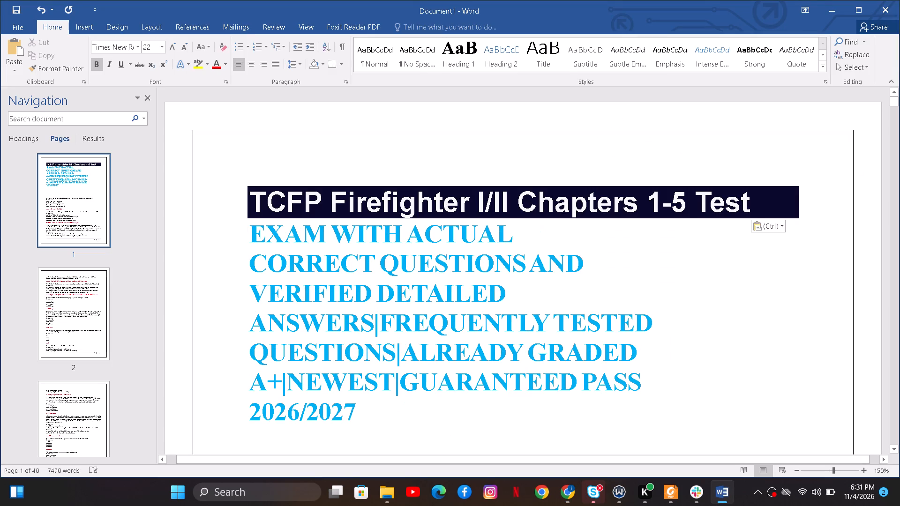
key("BackSpace")
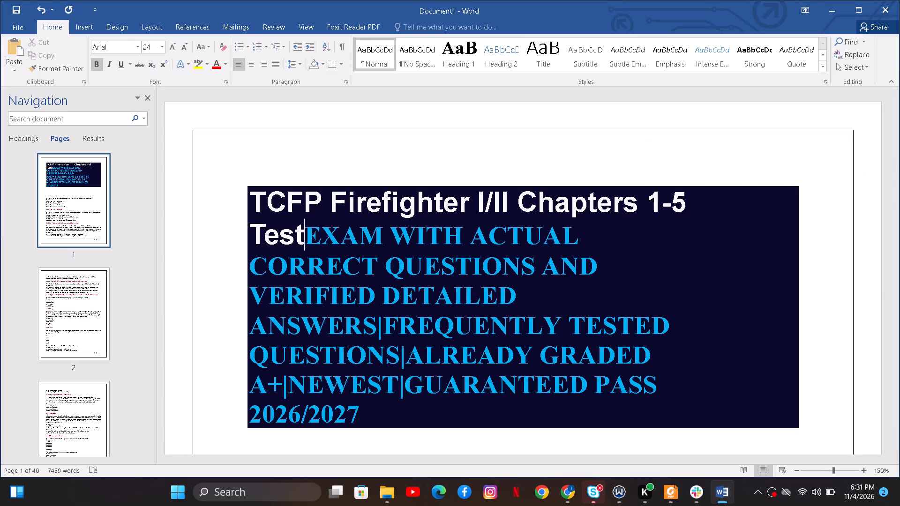
key("space")
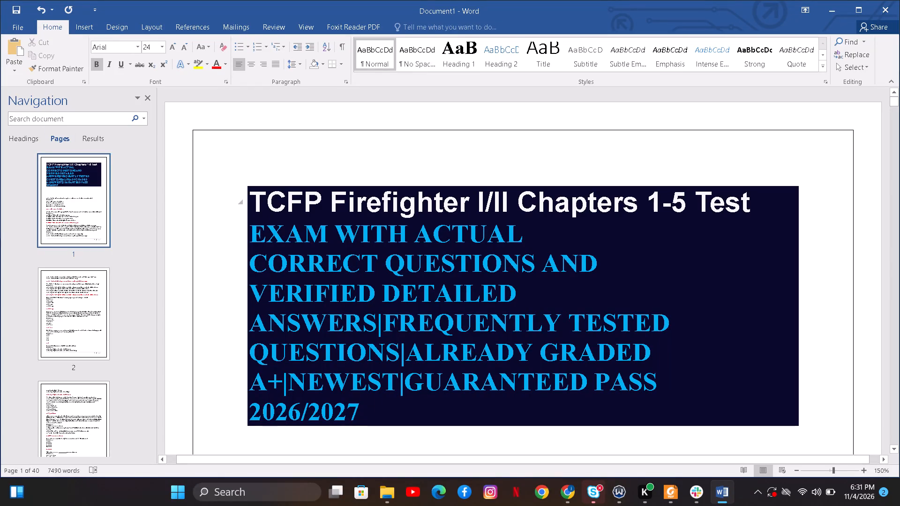
Format "TCFP Firefighter I/II Chapters 1-5 Test" in the title as 28-point Times New Roman in uppercase.
left_click_drag(255, 202, 669, 206)
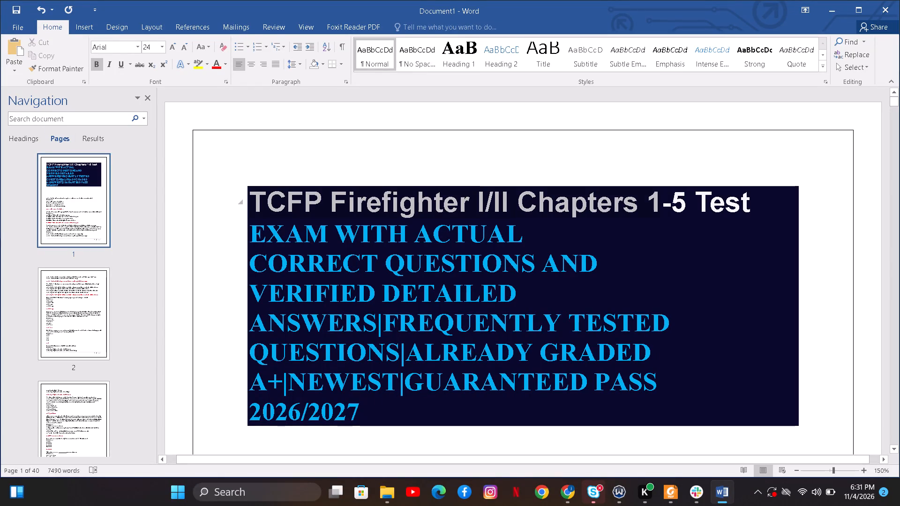
left_click_drag(669, 206, 741, 203)
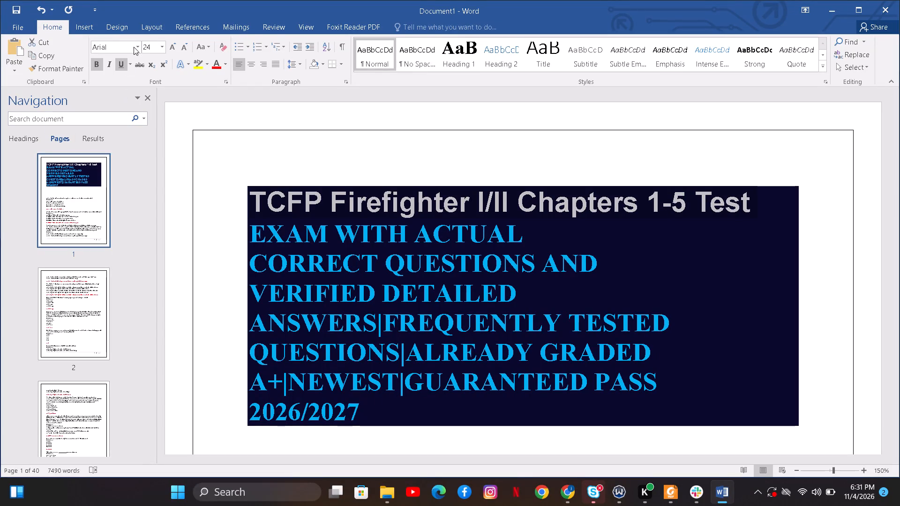
left_click(136, 45)
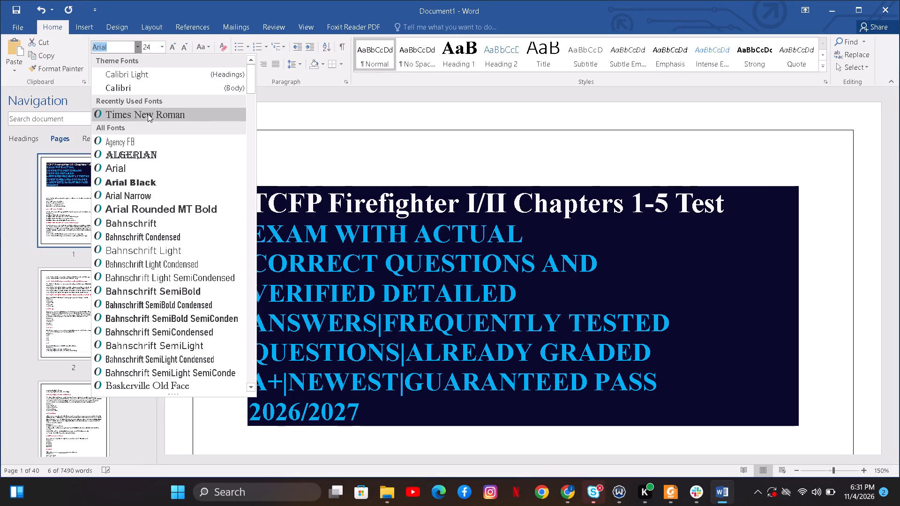
left_click(148, 114)
left_click(165, 45)
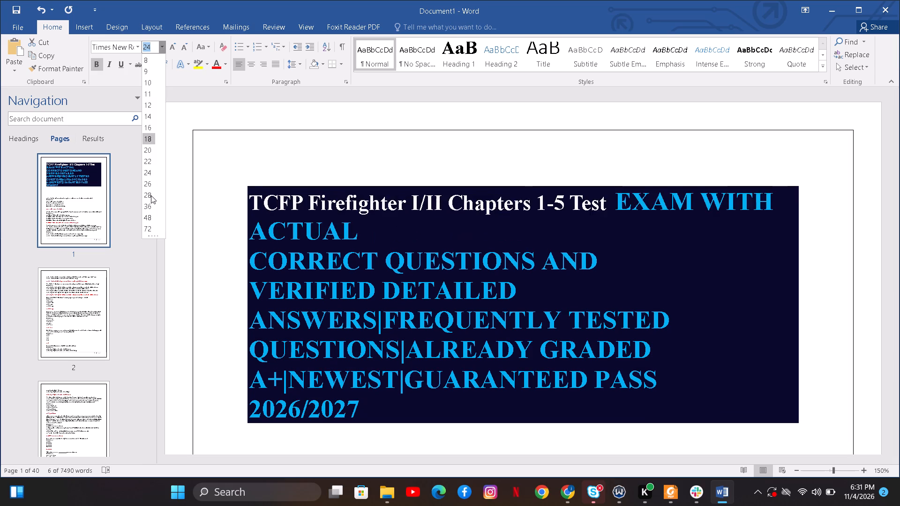
left_click(151, 194)
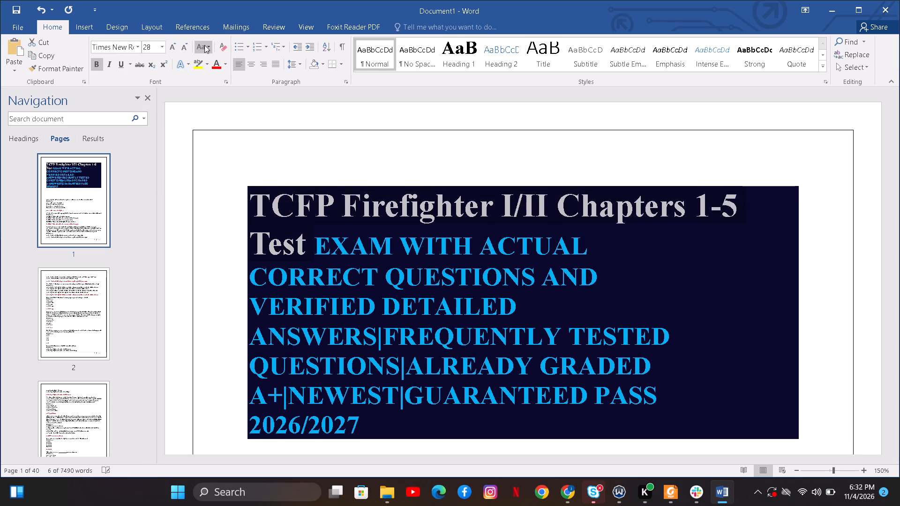
left_click(205, 45)
left_click(223, 84)
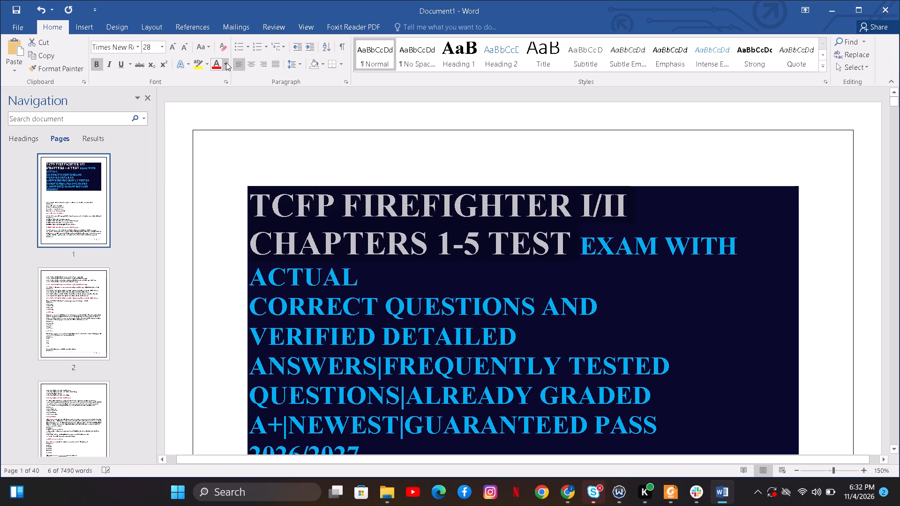
Colour "TCFP FIREFIGHTER I/II CHAPTERS 1-5 TEST" in the standard light blue, matching the rest of the title.
left_click(226, 62)
left_click(272, 161)
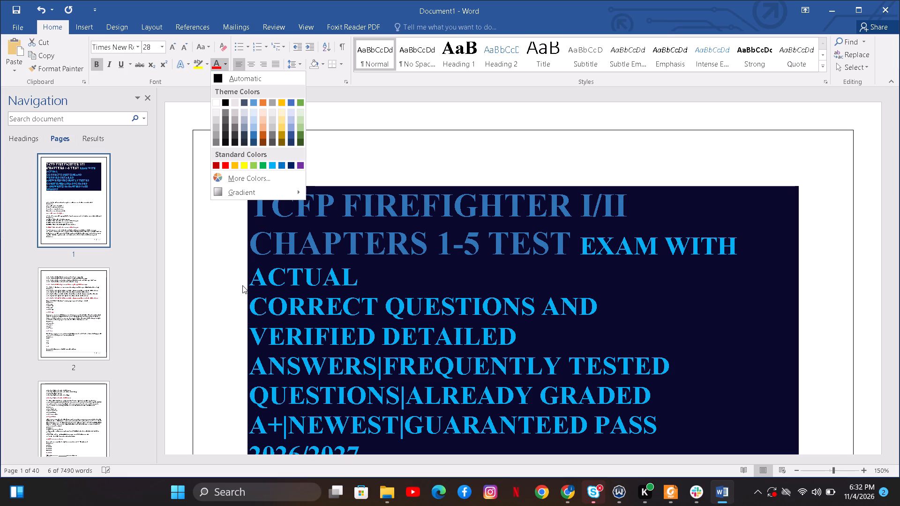
left_click(582, 242)
left_click_drag(582, 242, 625, 299)
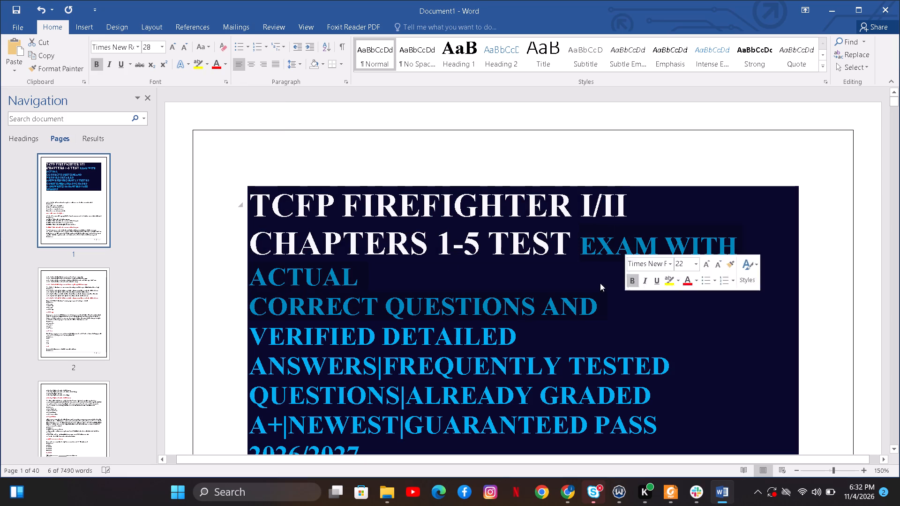
left_click_drag(254, 202, 517, 246)
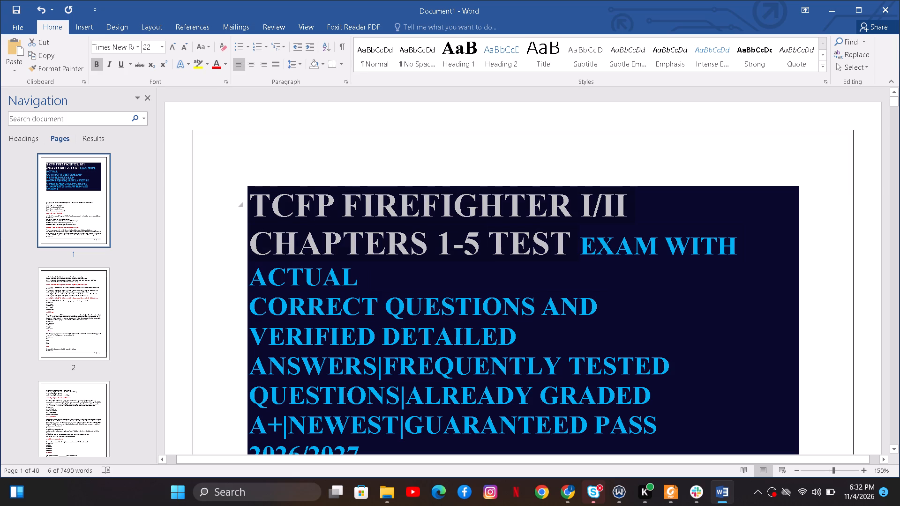
left_click_drag(517, 246, 557, 250)
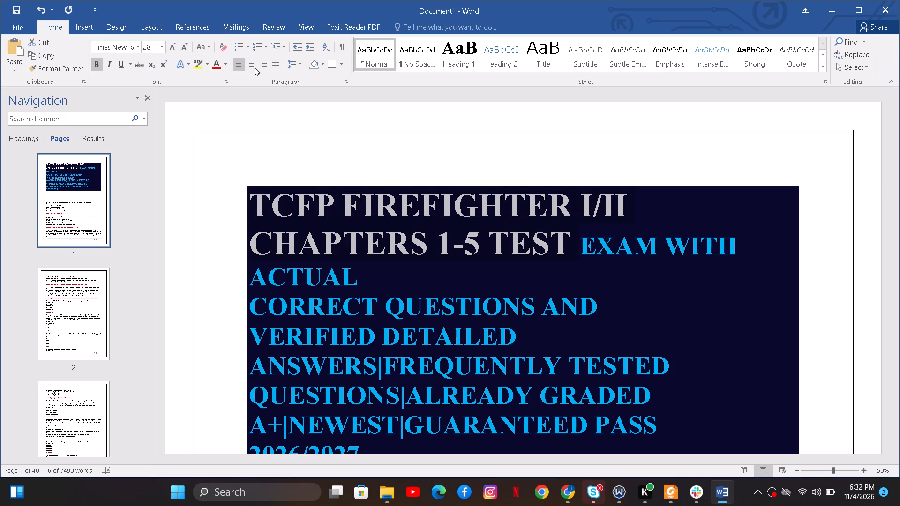
left_click(225, 63)
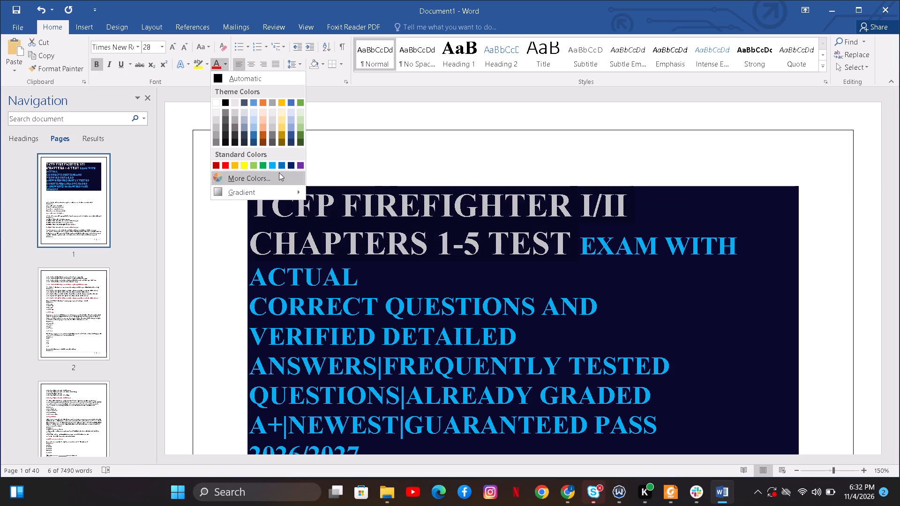
left_click(272, 165)
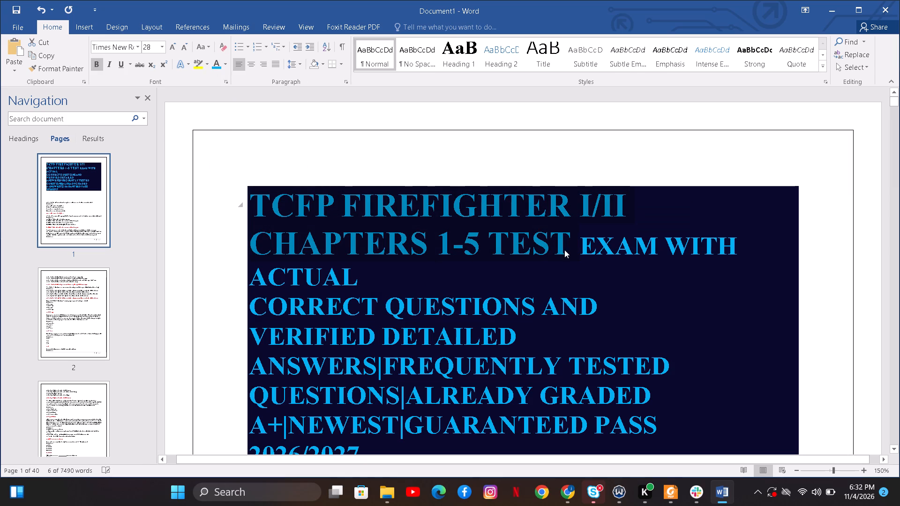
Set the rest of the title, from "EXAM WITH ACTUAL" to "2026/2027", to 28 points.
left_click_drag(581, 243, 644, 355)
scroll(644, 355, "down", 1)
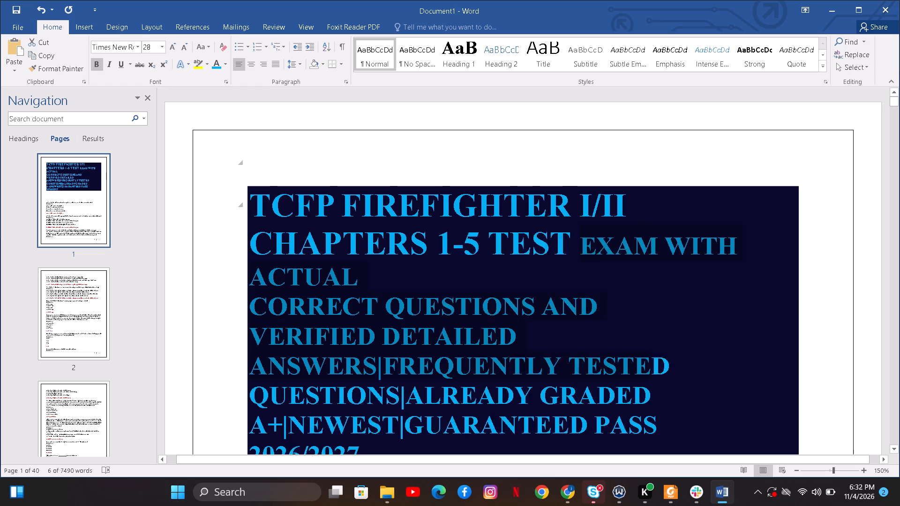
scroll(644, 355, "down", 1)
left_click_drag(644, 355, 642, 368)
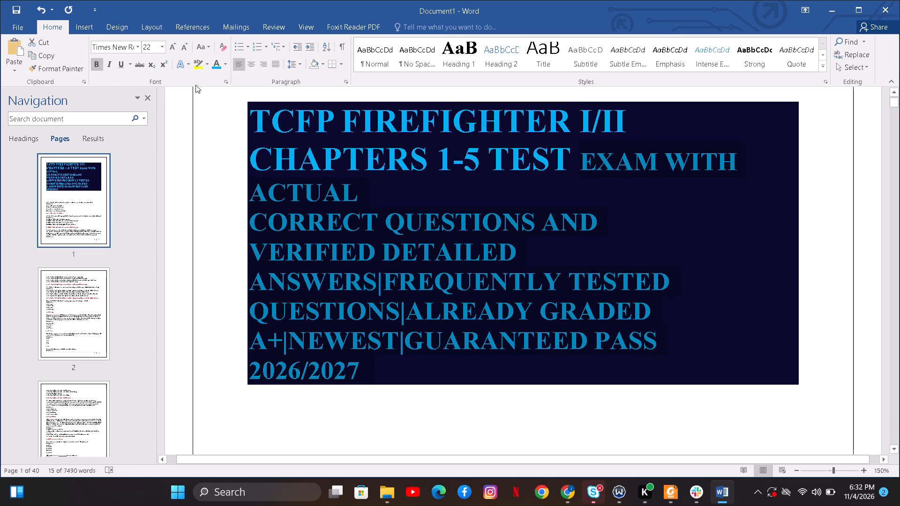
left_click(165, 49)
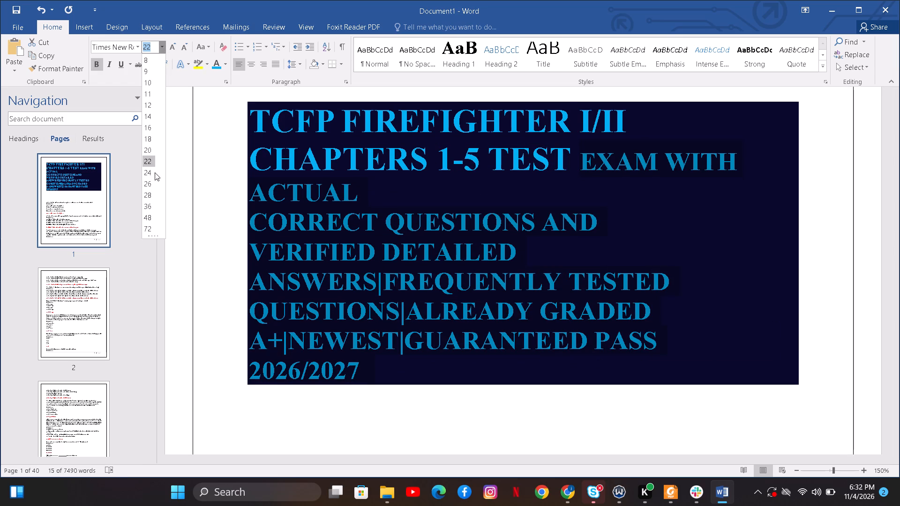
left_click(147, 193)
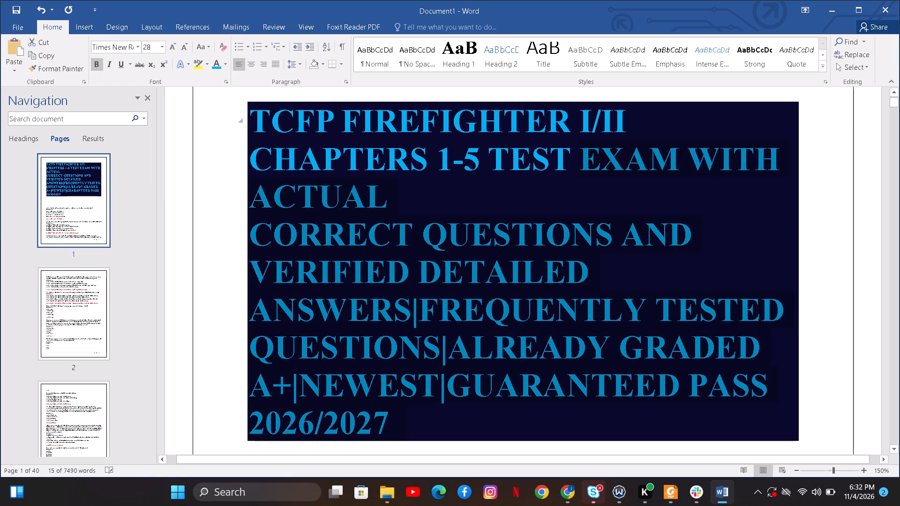
Centre the entire title block from "TCFP FIREFIGHTER" to "2026/2027" and reduce its font size to 22 points.
left_click_drag(257, 122, 486, 408)
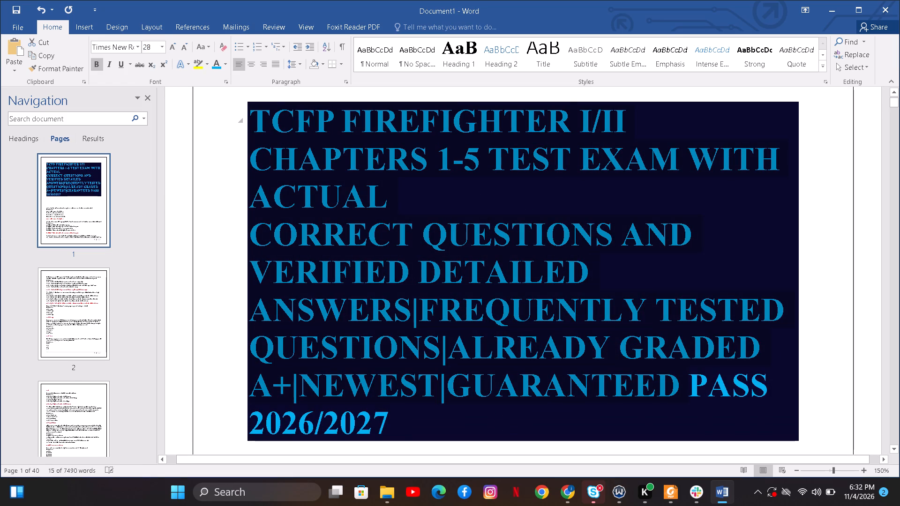
left_click_drag(486, 408, 484, 406)
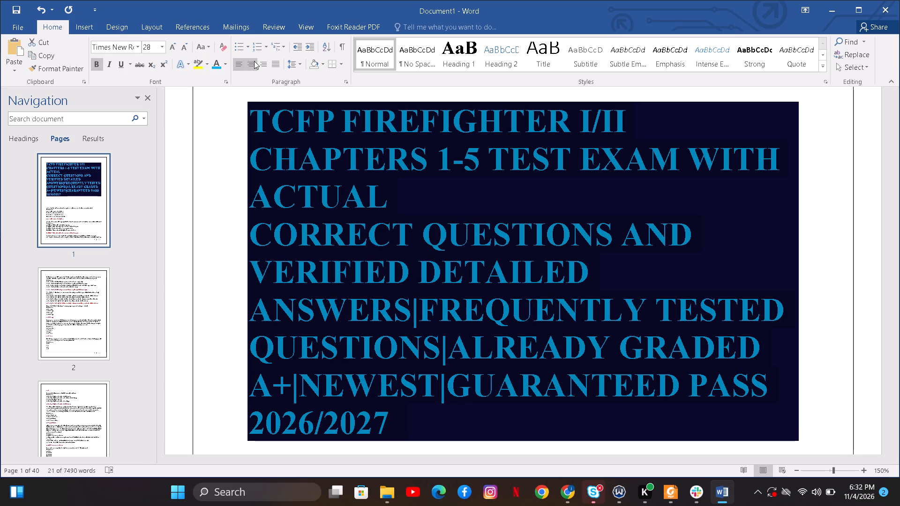
left_click(254, 61)
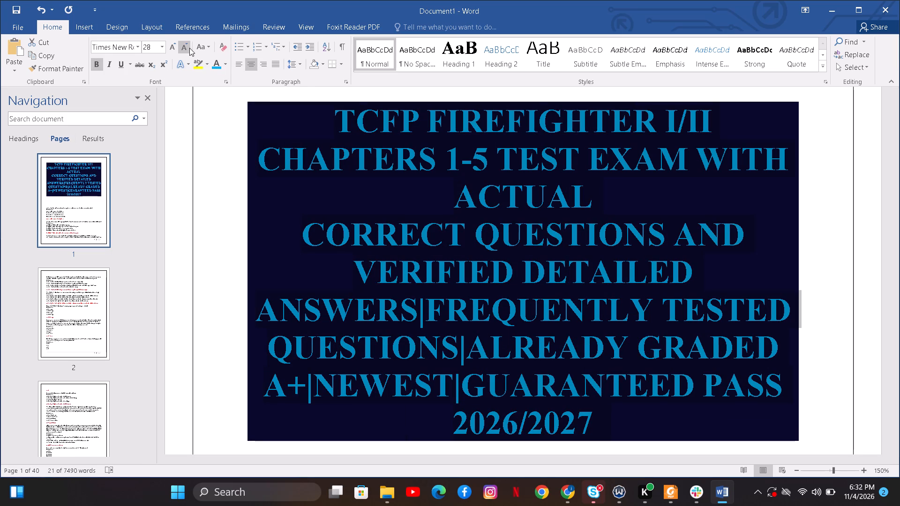
triple_click(187, 45)
Delete the extra blank lines between the title block and the first question, leaving one and keeping "2026/2027" intact.
scroll(329, 152, "down", 1)
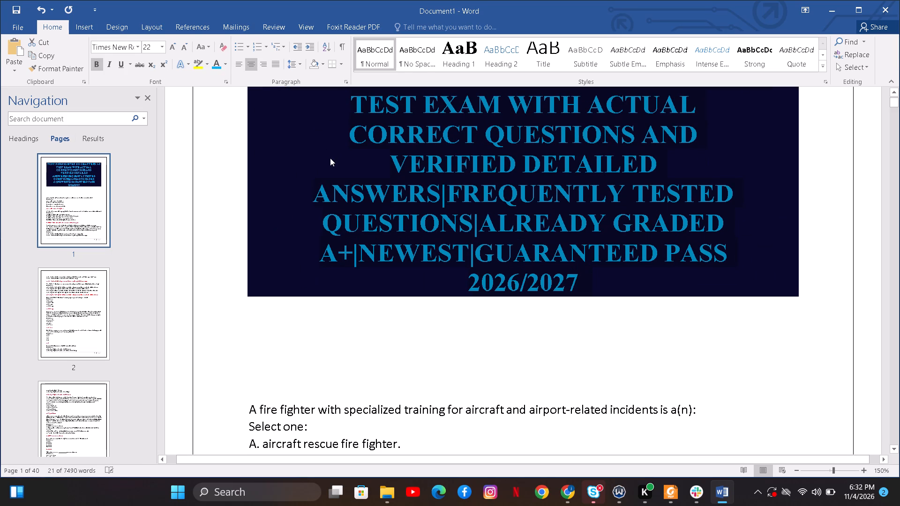
left_click(272, 341)
key("BackSpace")
key("BackSpace")
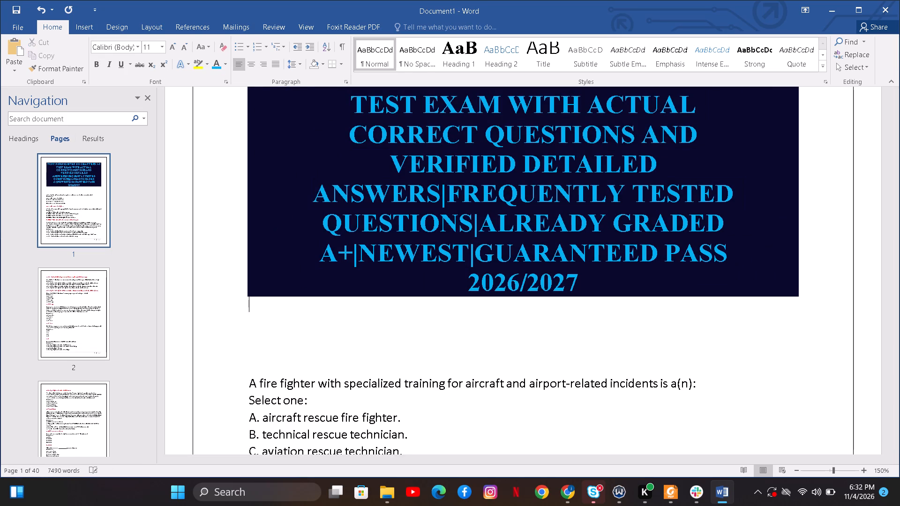
key("BackSpace")
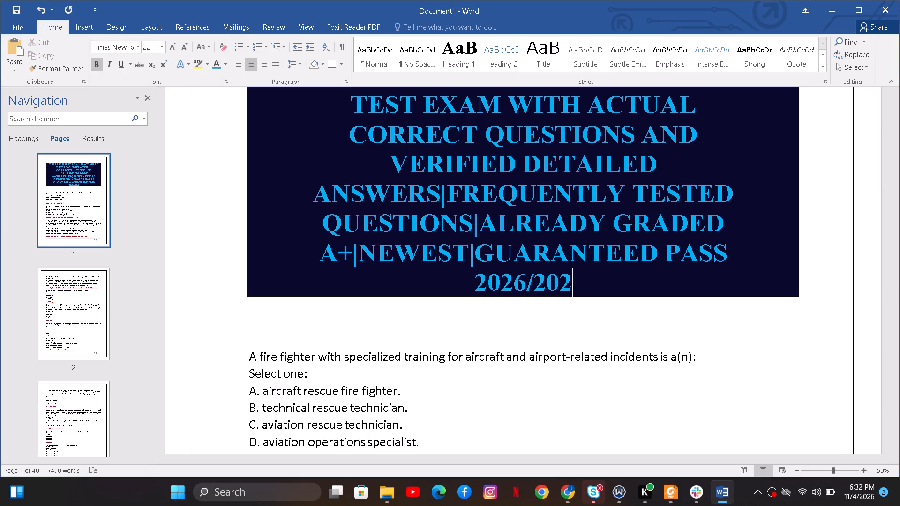
key("7")
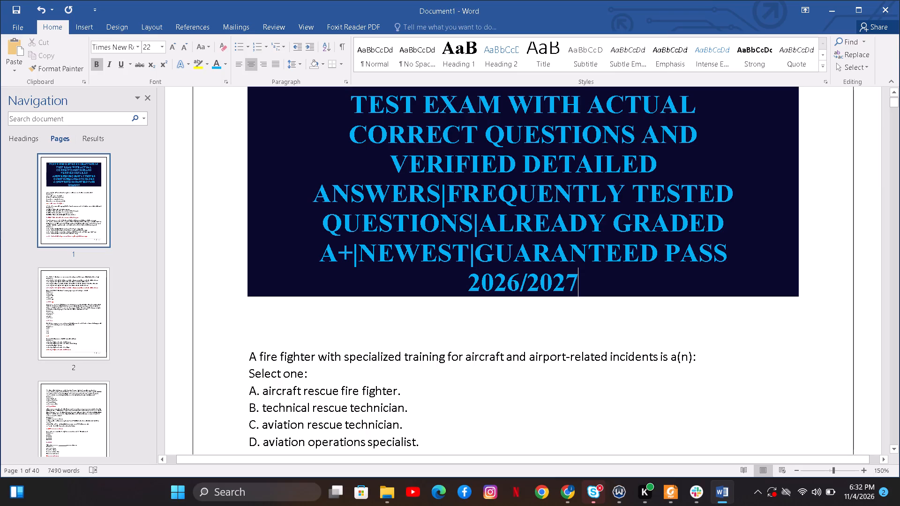
left_click(247, 327)
key("BackSpace")
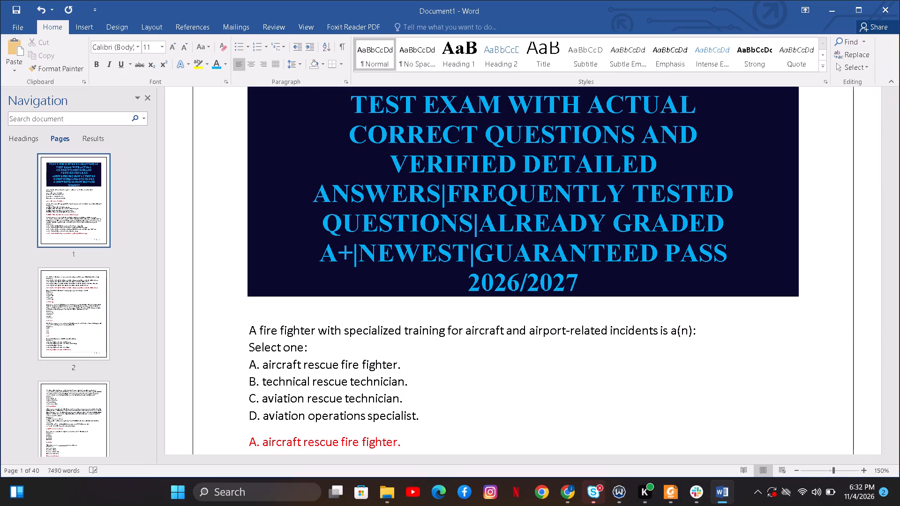
Save the document as a PDF named "TCFP FIREFIGHTER I" in the GAITOO folder on the Desktop.
key("ctrl+s")
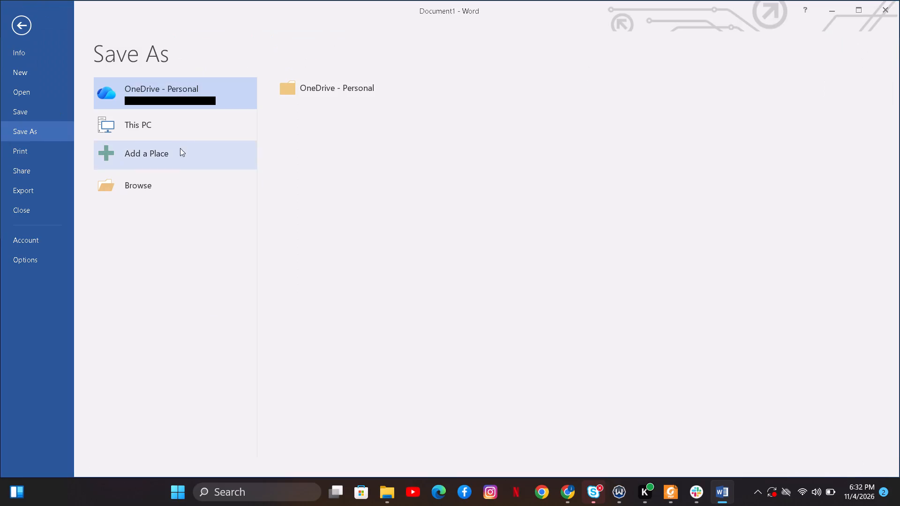
left_click(174, 122)
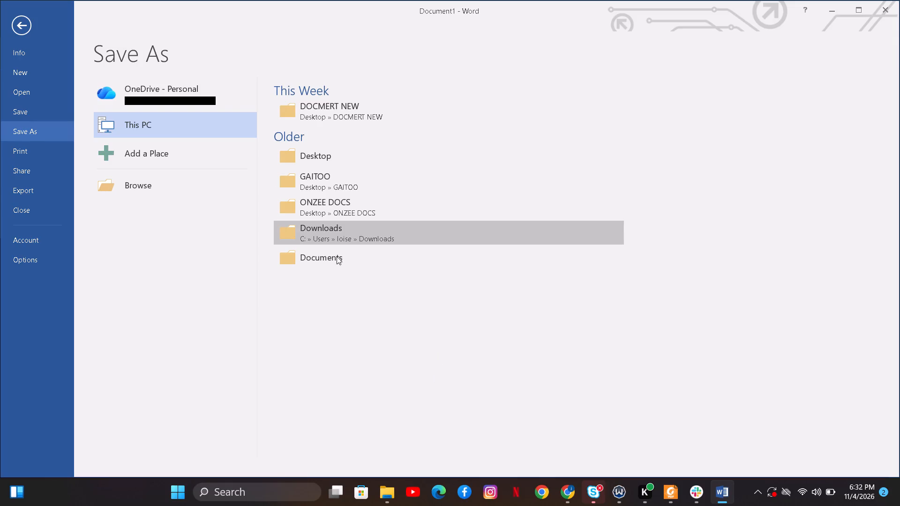
left_click(335, 184)
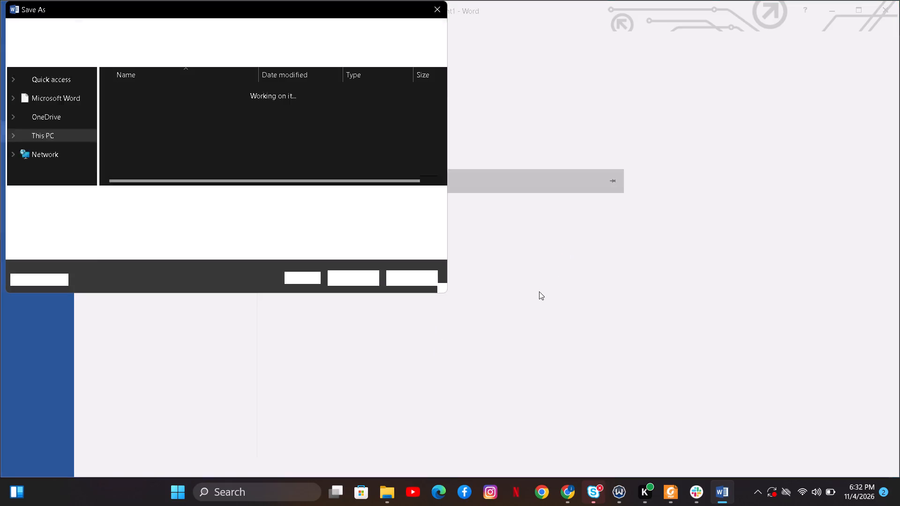
left_click(116, 211)
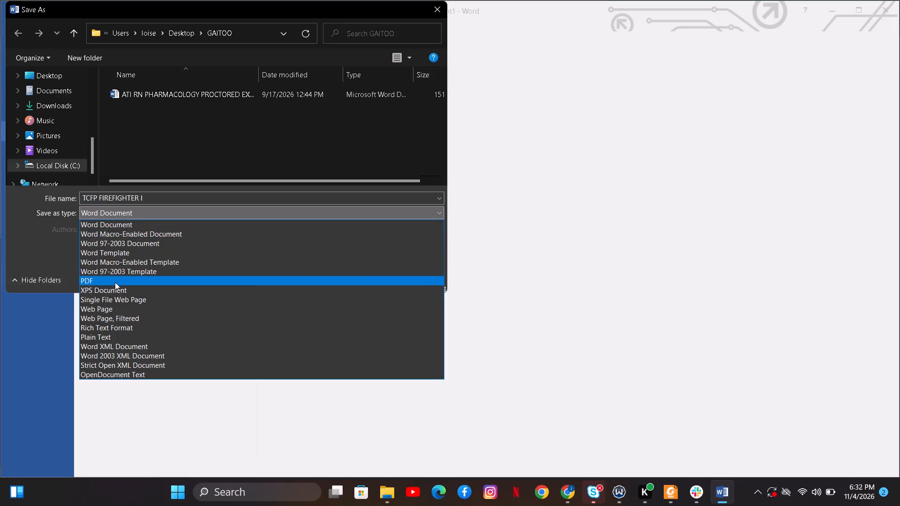
left_click(116, 281)
left_click(349, 309)
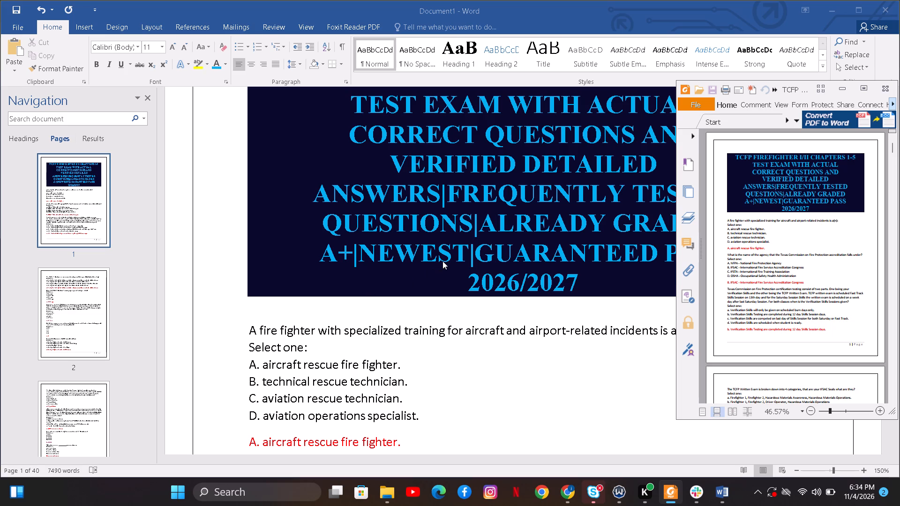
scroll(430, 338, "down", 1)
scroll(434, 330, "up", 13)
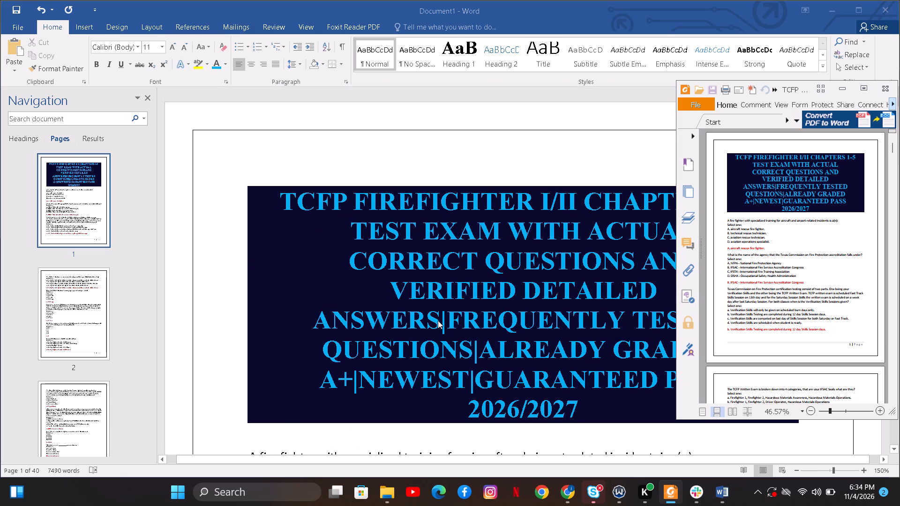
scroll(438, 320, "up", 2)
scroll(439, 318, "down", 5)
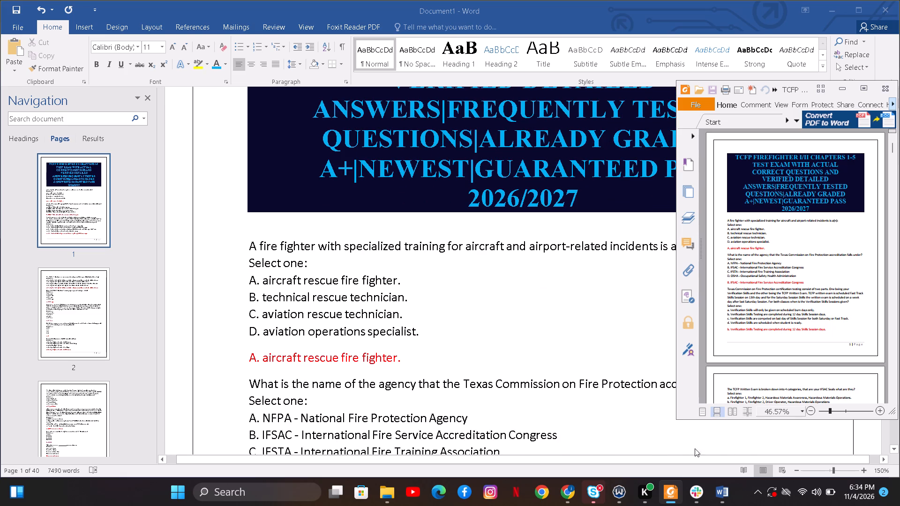